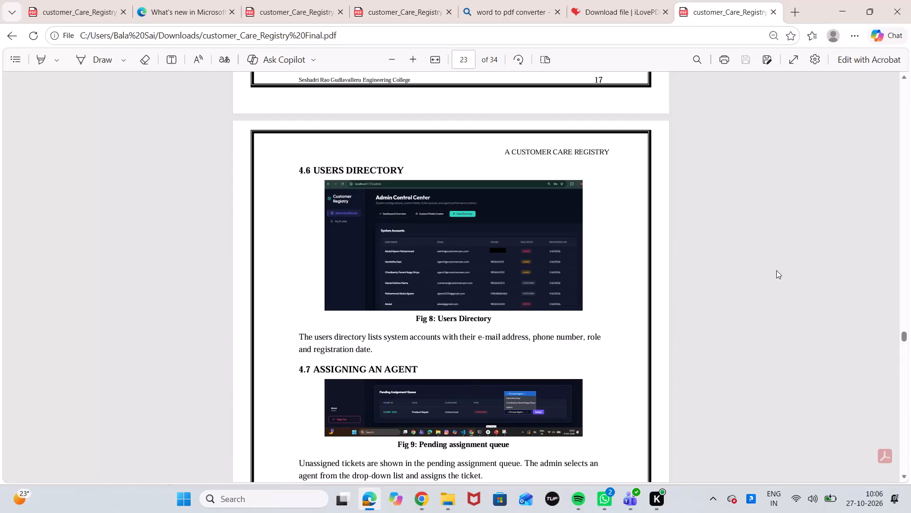
Review the customer care registry report from section 4.6 Users Directory through Testing and Validation to the References page.
{"action": "scroll", "coordinate": [624, 326], "scroll_direction": "down", "scroll_amount": 2}
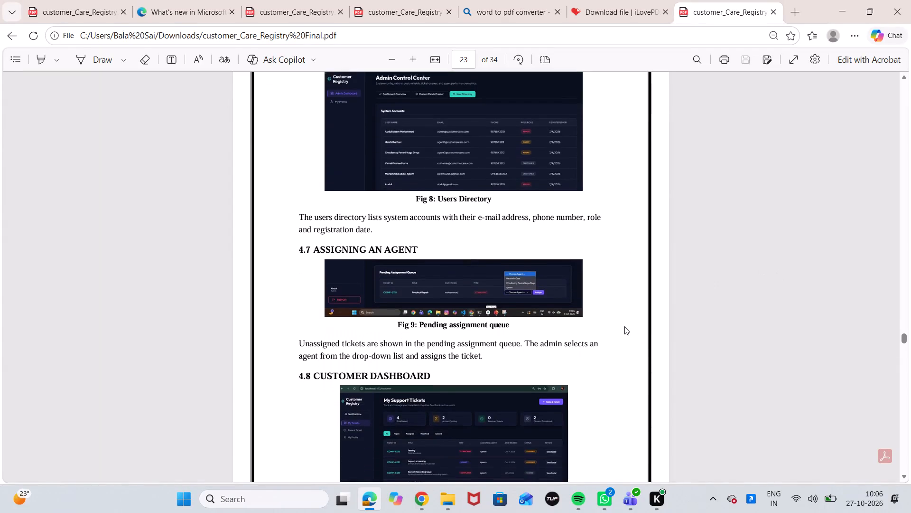
{"action": "scroll", "coordinate": [624, 326], "scroll_direction": "down", "scroll_amount": 3}
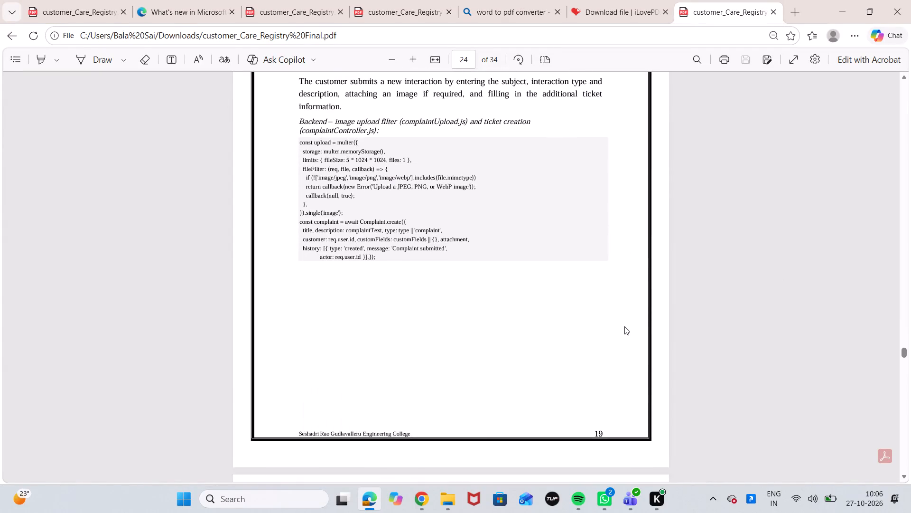
{"action": "scroll", "coordinate": [624, 326], "scroll_direction": "down", "scroll_amount": 4}
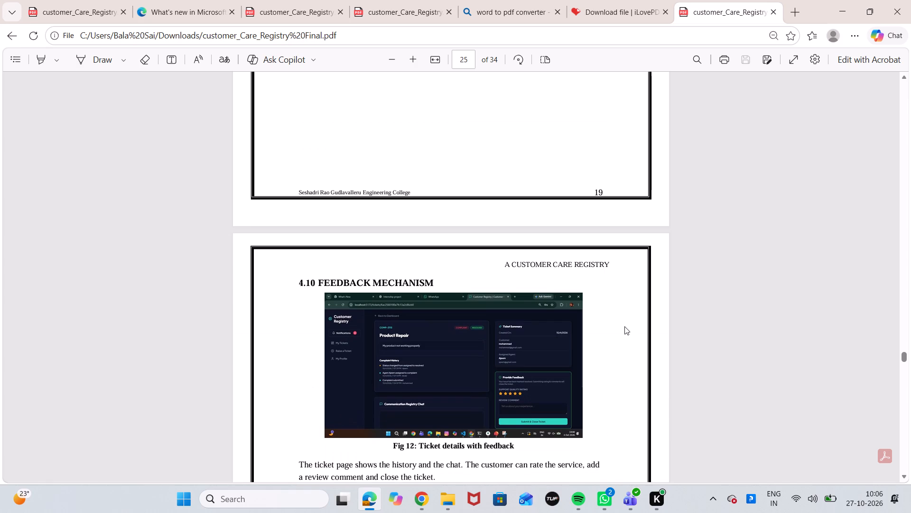
{"action": "scroll", "coordinate": [624, 326], "scroll_direction": "down", "scroll_amount": 2}
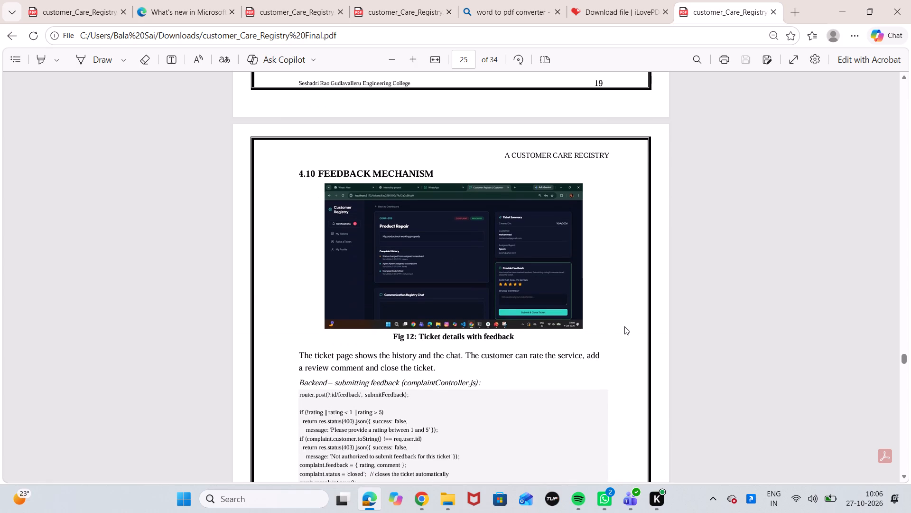
{"action": "scroll", "coordinate": [624, 326], "scroll_direction": "down", "scroll_amount": 10}
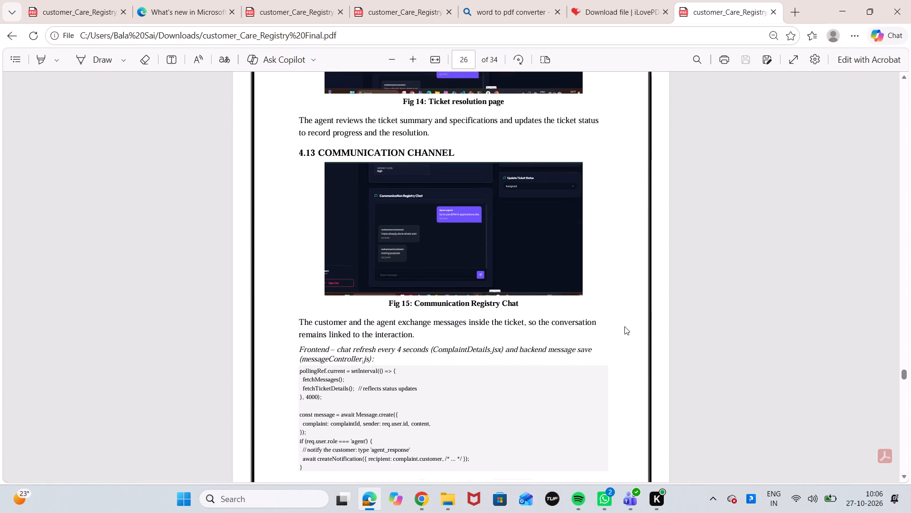
{"action": "scroll", "coordinate": [624, 326], "scroll_direction": "down", "scroll_amount": 1}
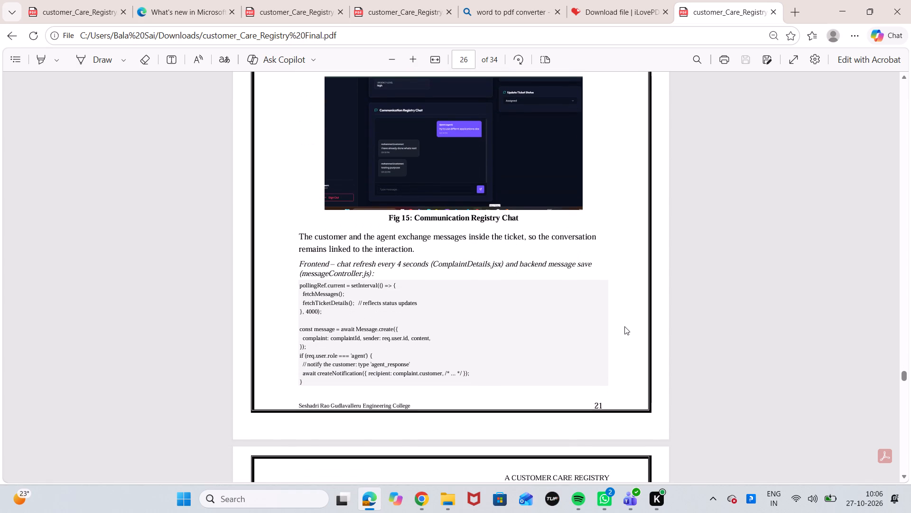
{"action": "scroll", "coordinate": [624, 326], "scroll_direction": "down", "scroll_amount": 5}
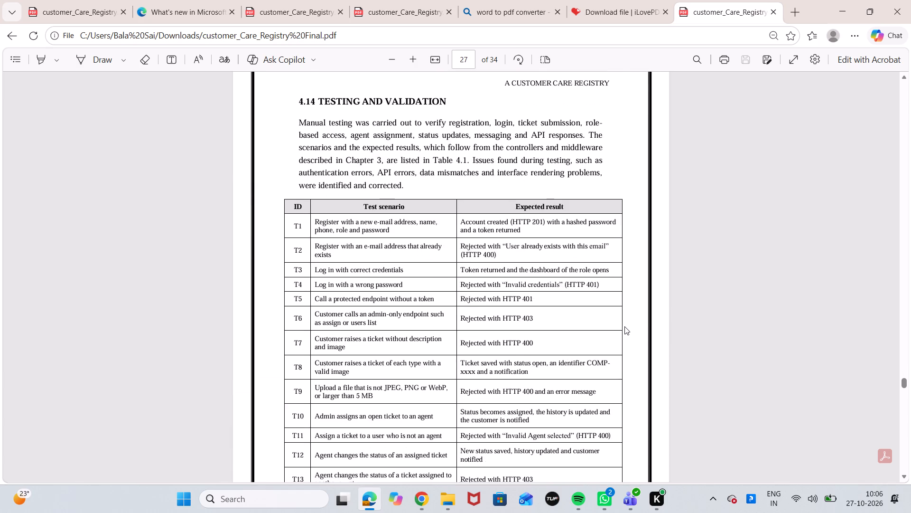
{"action": "scroll", "coordinate": [624, 326], "scroll_direction": "down", "scroll_amount": 7}
Check the continued future scope list, and read on through the closing pages to the Project Proforma and mapping table.
{"action": "scroll", "coordinate": [624, 326], "scroll_direction": "up", "scroll_amount": 2}
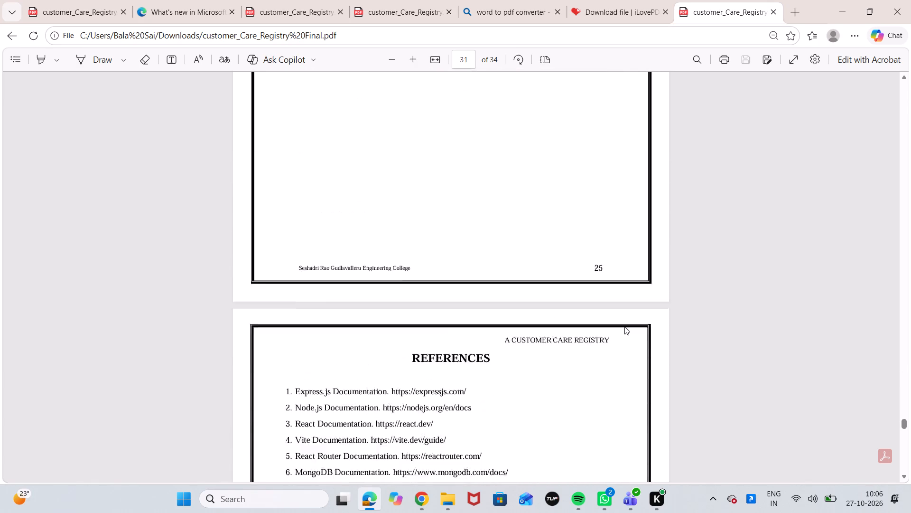
{"action": "scroll", "coordinate": [624, 326], "scroll_direction": "up", "scroll_amount": 6}
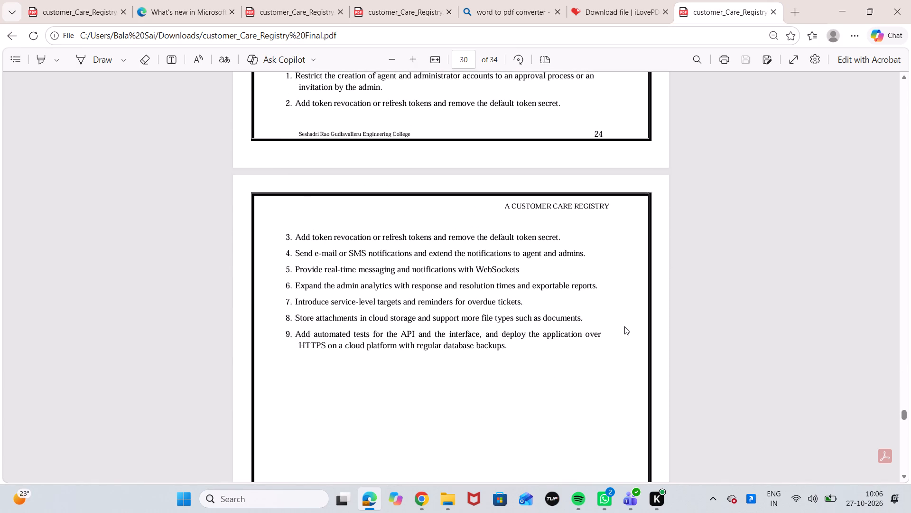
{"action": "scroll", "coordinate": [624, 326], "scroll_direction": "up", "scroll_amount": 3}
{"action": "scroll", "coordinate": [624, 326], "scroll_direction": "down", "scroll_amount": 5}
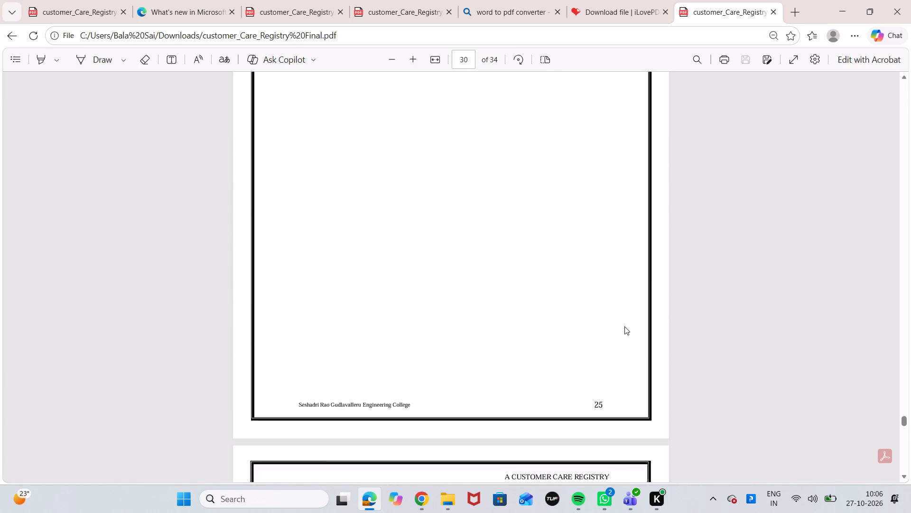
{"action": "scroll", "coordinate": [624, 326], "scroll_direction": "down", "scroll_amount": 8}
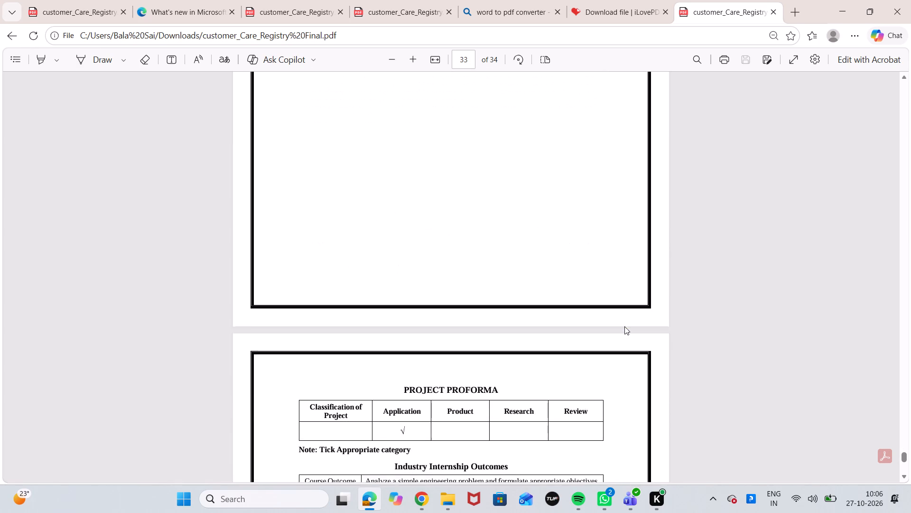
{"action": "scroll", "coordinate": [624, 326], "scroll_direction": "down", "scroll_amount": 4}
Go back from the Project Proforma to examine the 5.2 Limitations and 5.3 Future Scope sections on page 29.
{"action": "scroll", "coordinate": [624, 326], "scroll_direction": "up", "scroll_amount": 4}
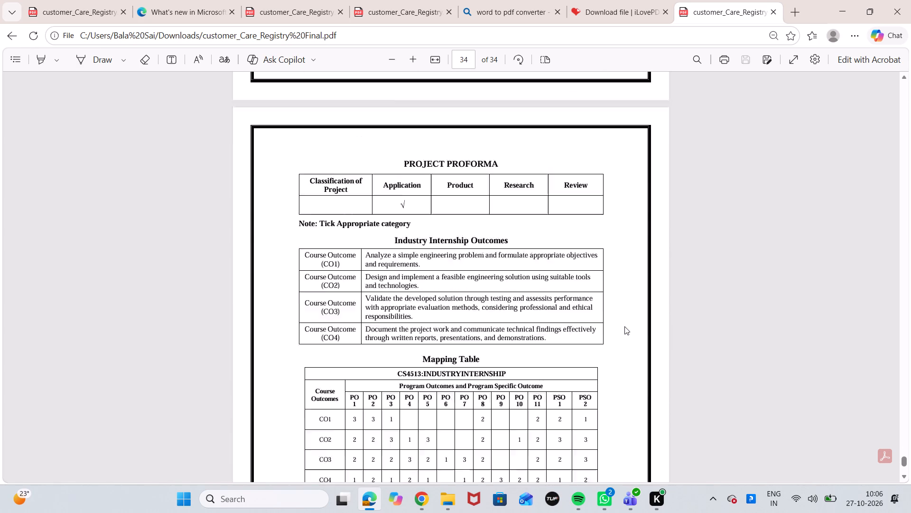
{"action": "scroll", "coordinate": [624, 326], "scroll_direction": "up", "scroll_amount": 4}
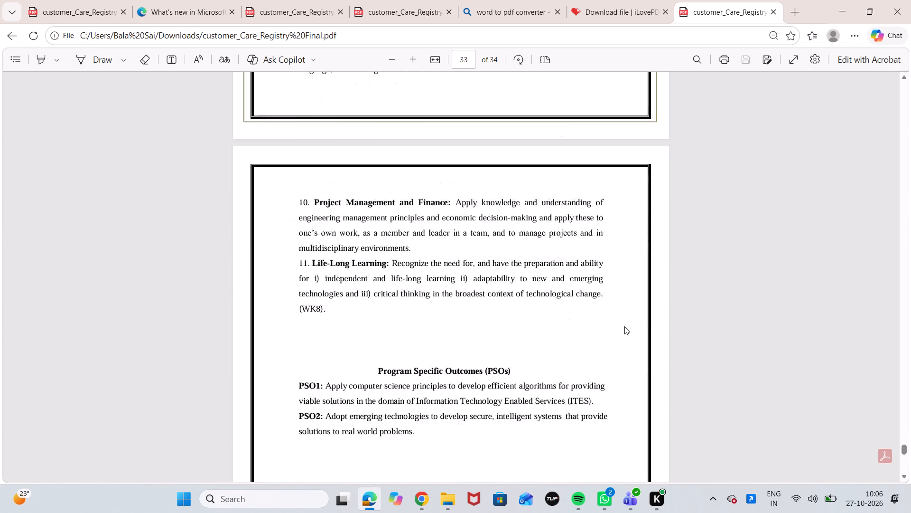
{"action": "scroll", "coordinate": [624, 326], "scroll_direction": "up", "scroll_amount": 2}
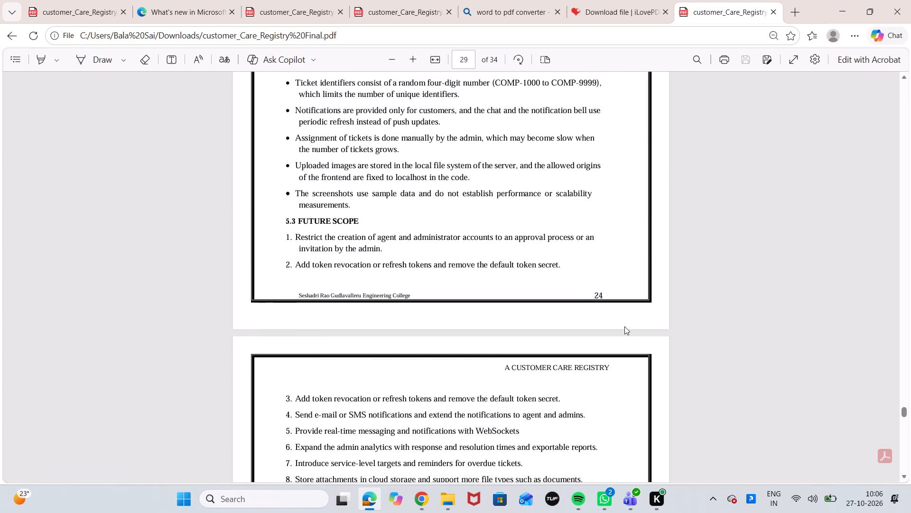
{"action": "scroll", "coordinate": [624, 326], "scroll_direction": "up", "scroll_amount": 2}
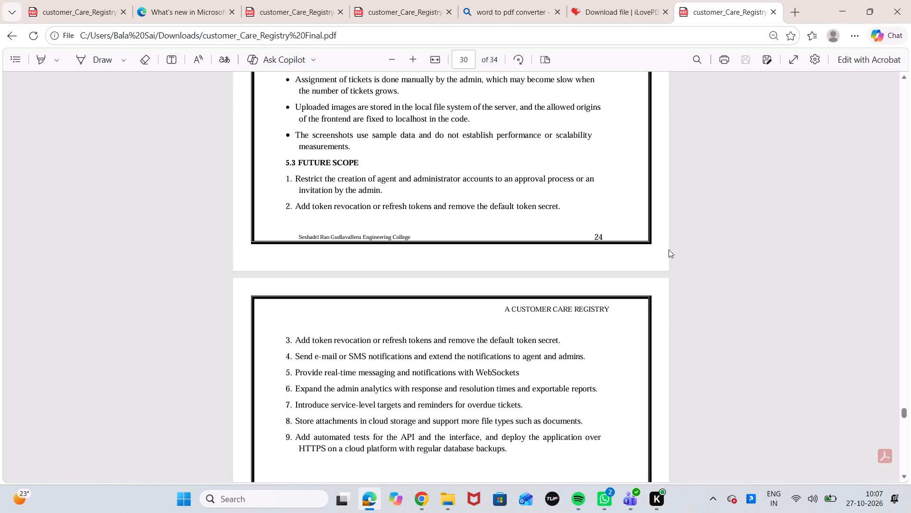
{"action": "scroll", "coordinate": [374, 246], "scroll_direction": "up", "scroll_amount": 3}
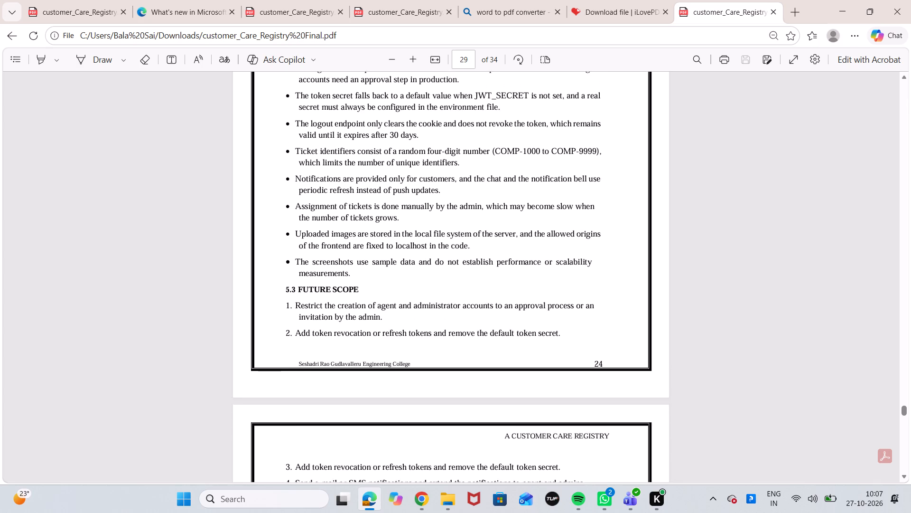
{"action": "scroll", "coordinate": [374, 246], "scroll_direction": "up", "scroll_amount": 1}
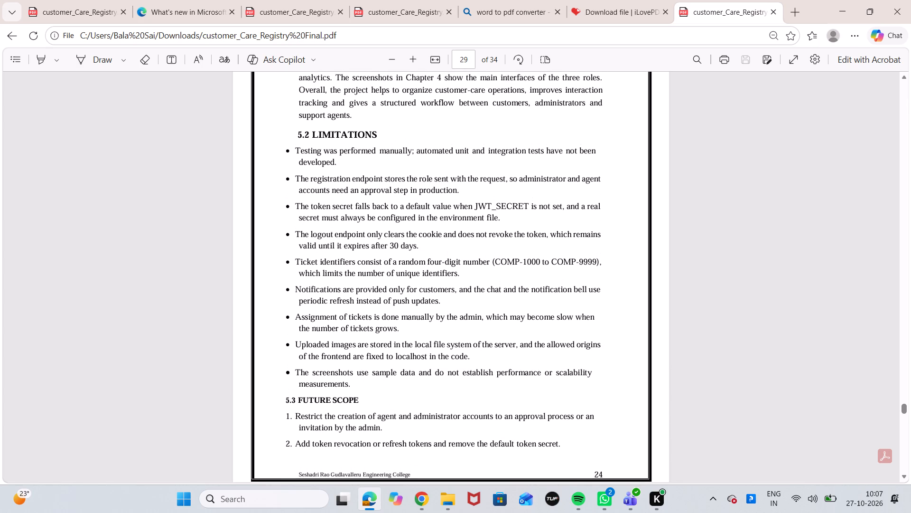
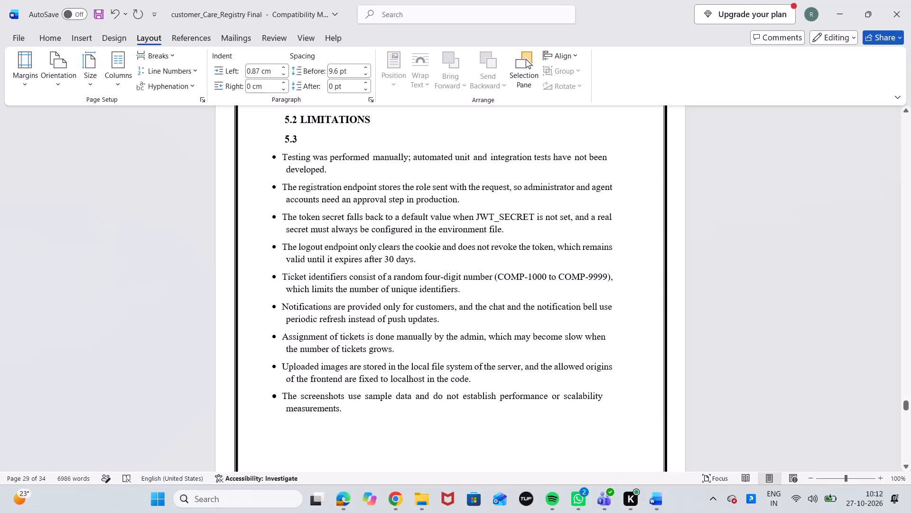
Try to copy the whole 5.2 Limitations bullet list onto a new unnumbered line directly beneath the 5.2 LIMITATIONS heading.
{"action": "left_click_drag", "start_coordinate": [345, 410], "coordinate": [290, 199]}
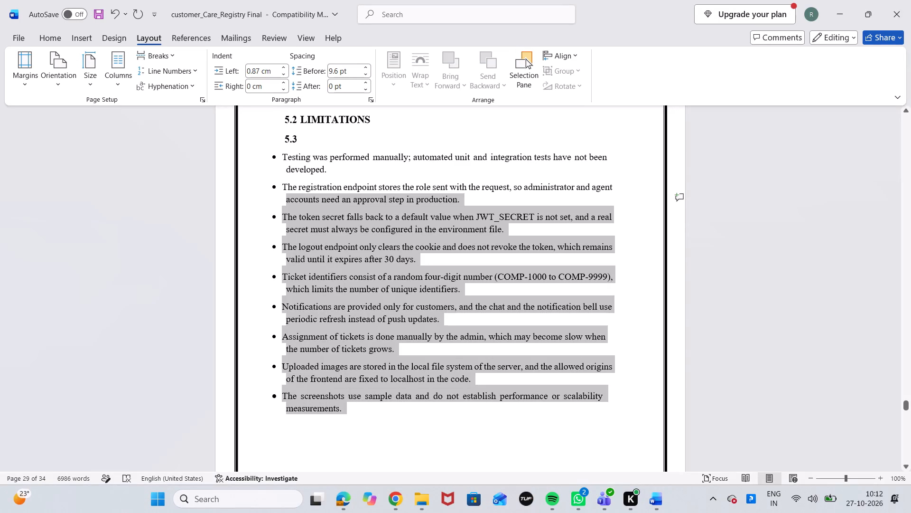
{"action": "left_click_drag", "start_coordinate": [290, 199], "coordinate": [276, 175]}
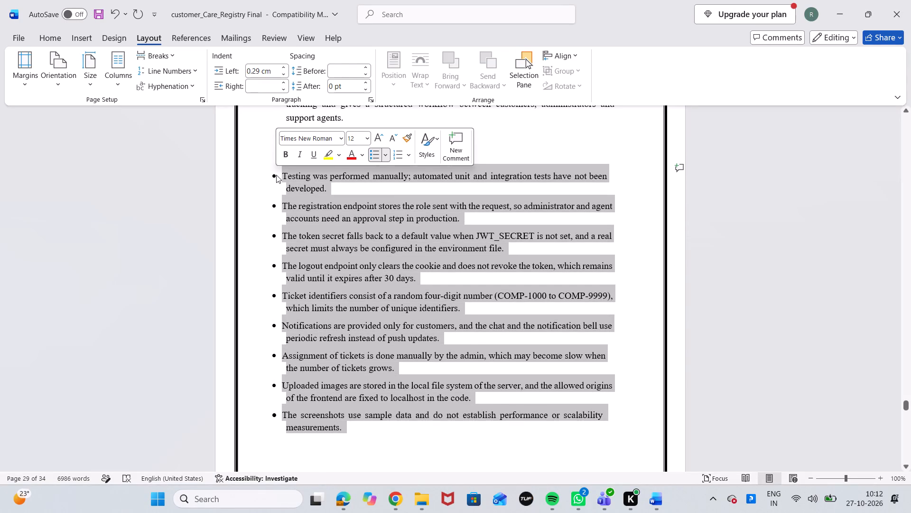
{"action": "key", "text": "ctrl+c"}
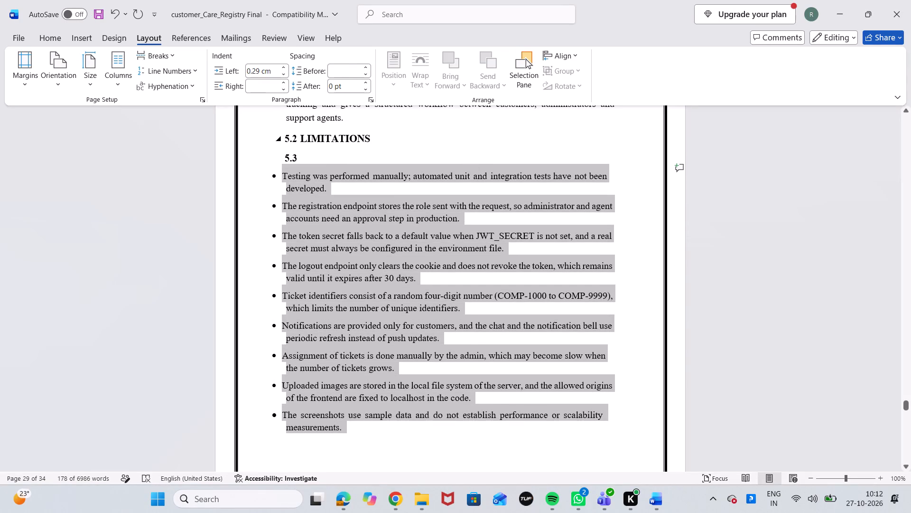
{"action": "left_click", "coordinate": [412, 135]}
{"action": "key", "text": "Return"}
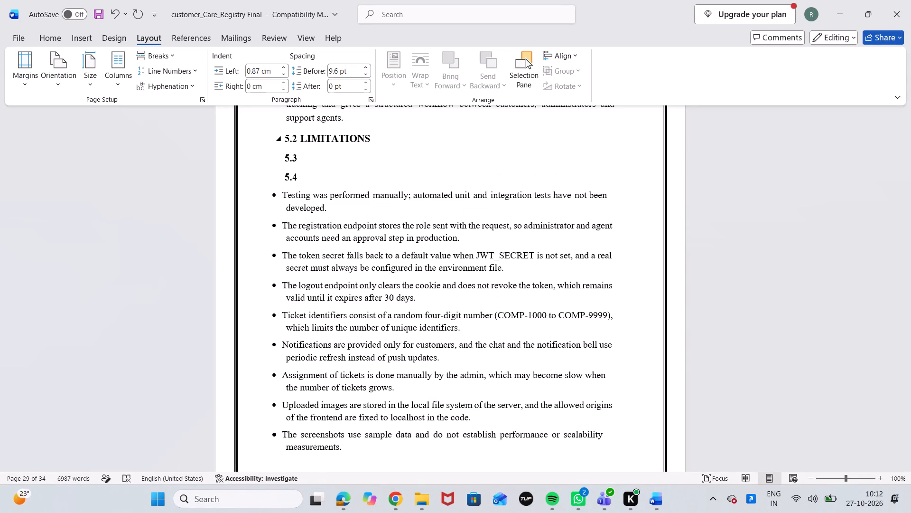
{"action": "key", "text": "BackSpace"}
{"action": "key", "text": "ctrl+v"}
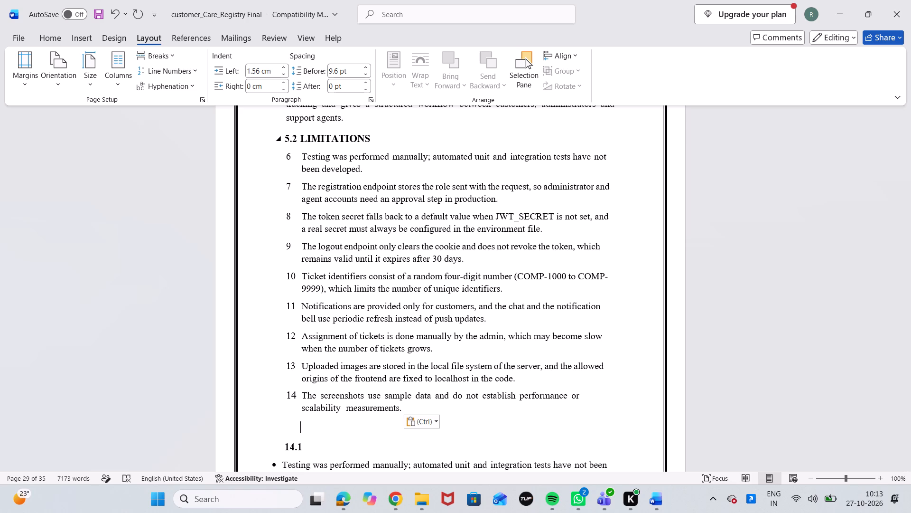
Undo the pasted list and the added lines under 5.2 LIMITATIONS, including the empty 5.3 heading line.
{"action": "key", "text": "ctrl+z"}
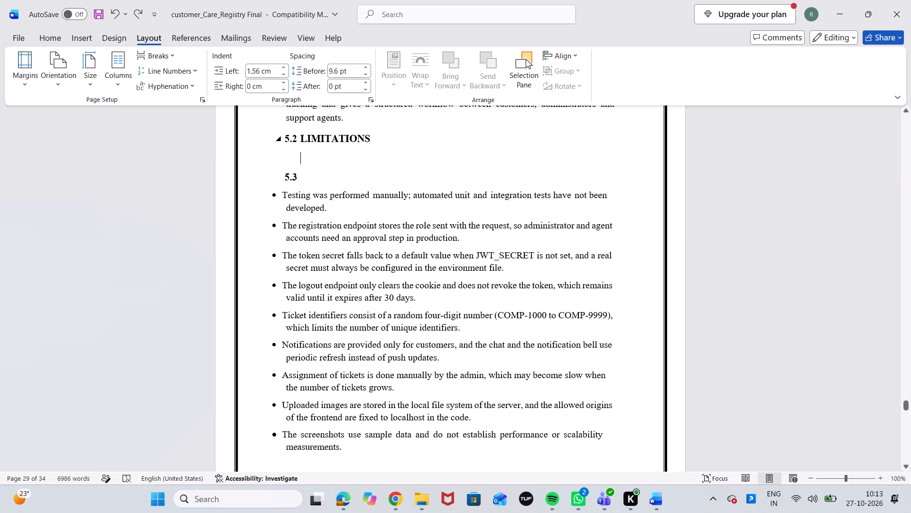
{"action": "key", "text": "ctrl+z"}
{"action": "key", "text": "ctrl+z"}
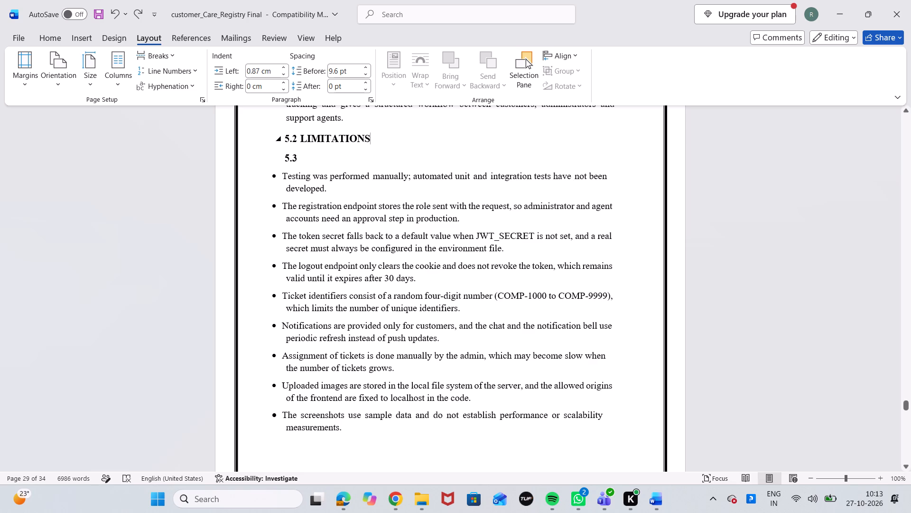
{"action": "key", "text": "ctrl+z"}
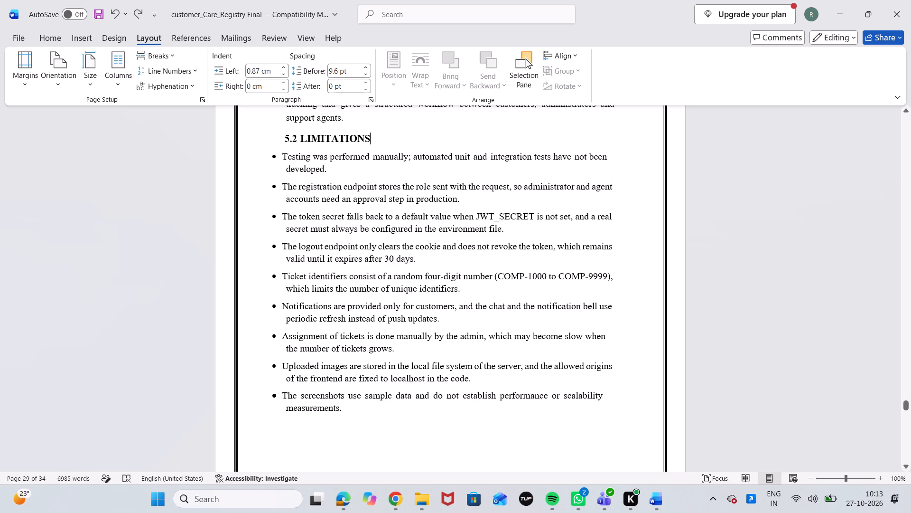
Adjust the blank lines between the last 5.2 Limitations bullet and the numbered list on page 30.
{"action": "left_click", "coordinate": [307, 440]}
{"action": "key", "text": "BackSpace"}
{"action": "key", "text": "Return"}
{"action": "key", "text": "BackSpace"}
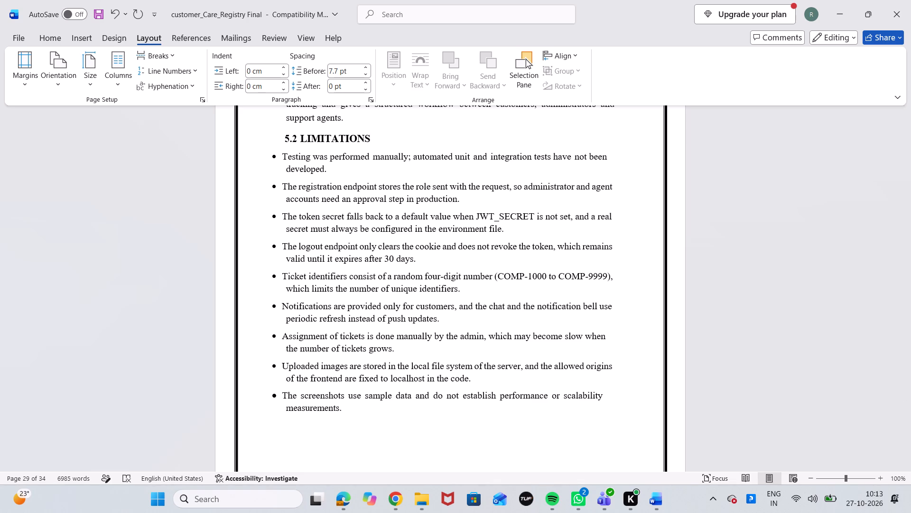
{"action": "key", "text": "Return"}
{"action": "key", "text": "Return"}
{"action": "key", "text": "BackSpace"}
{"action": "key", "text": "Right"}
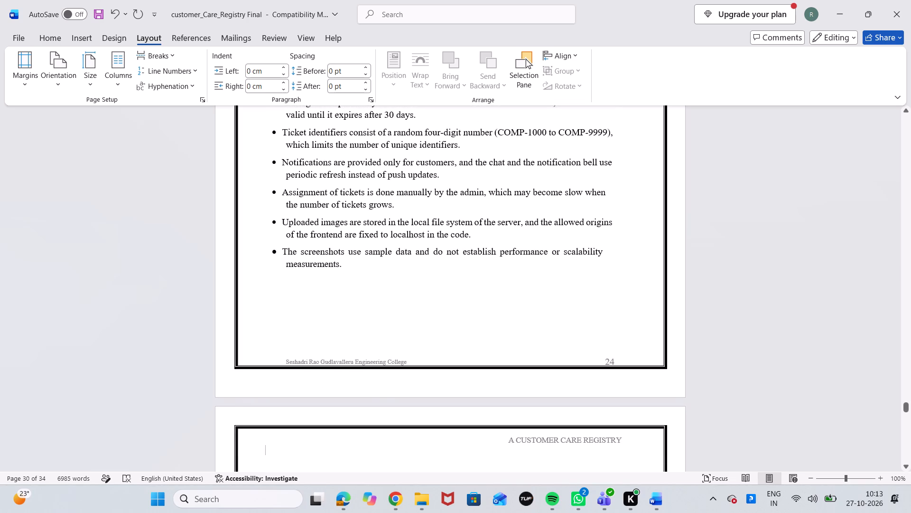
Open the earlier customer_Care_Registry Word document from Downloads and go to section 3.4.12 API Endpoints.
{"action": "key", "text": "super+Right"}
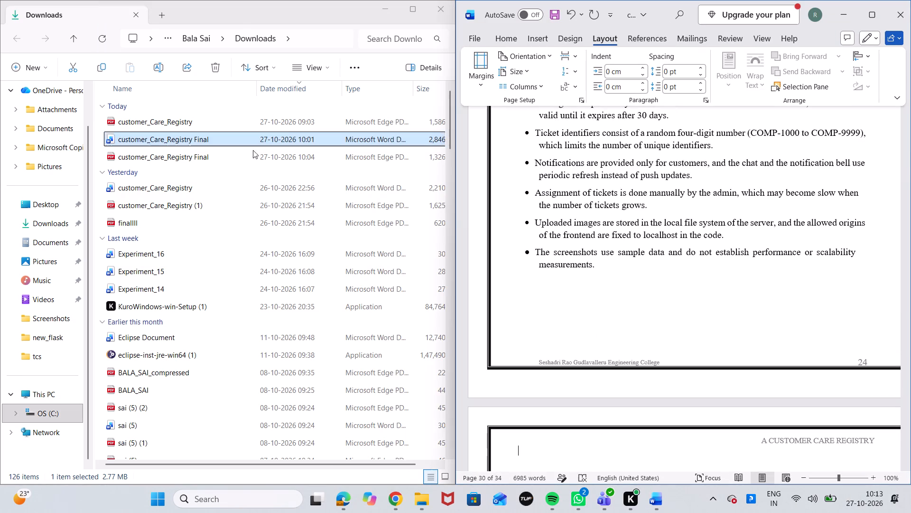
{"action": "triple_click", "coordinate": [205, 193]}
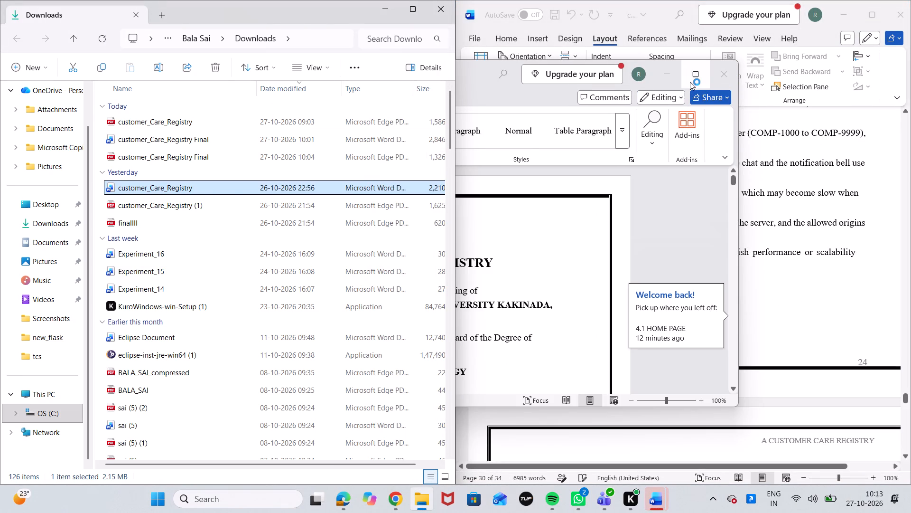
{"action": "left_click", "coordinate": [690, 80]}
{"action": "scroll", "coordinate": [320, 350], "scroll_direction": "down", "scroll_amount": 14}
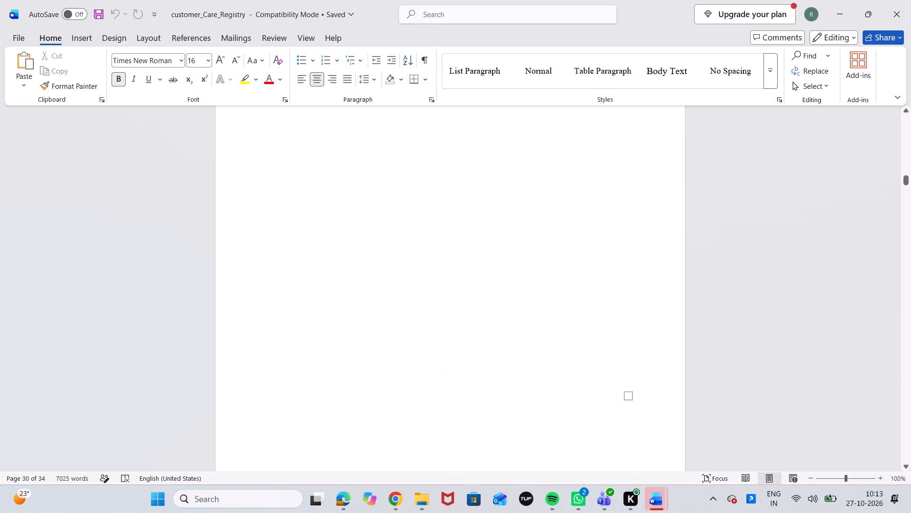
{"action": "scroll", "coordinate": [320, 350], "scroll_direction": "down", "scroll_amount": 9}
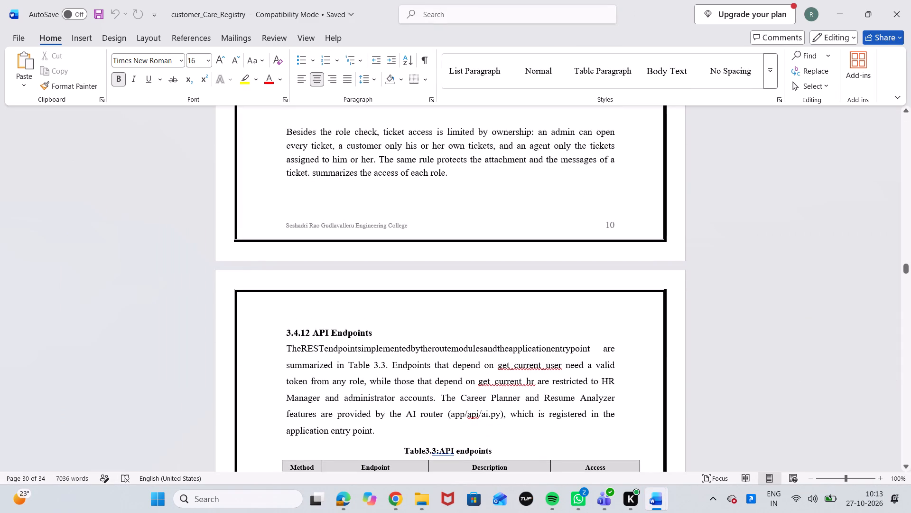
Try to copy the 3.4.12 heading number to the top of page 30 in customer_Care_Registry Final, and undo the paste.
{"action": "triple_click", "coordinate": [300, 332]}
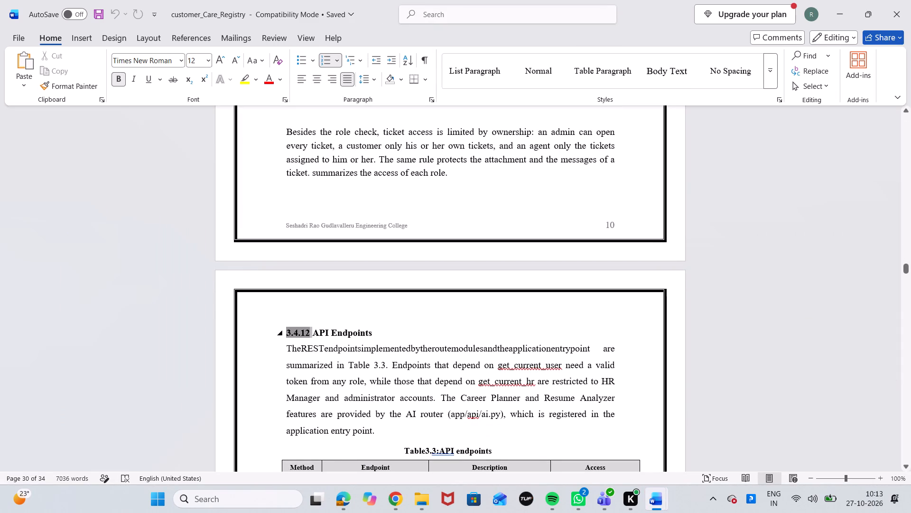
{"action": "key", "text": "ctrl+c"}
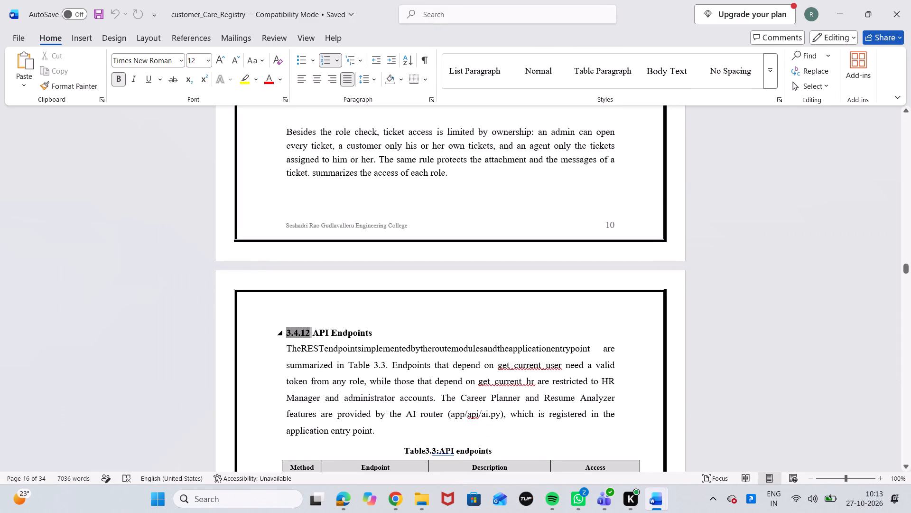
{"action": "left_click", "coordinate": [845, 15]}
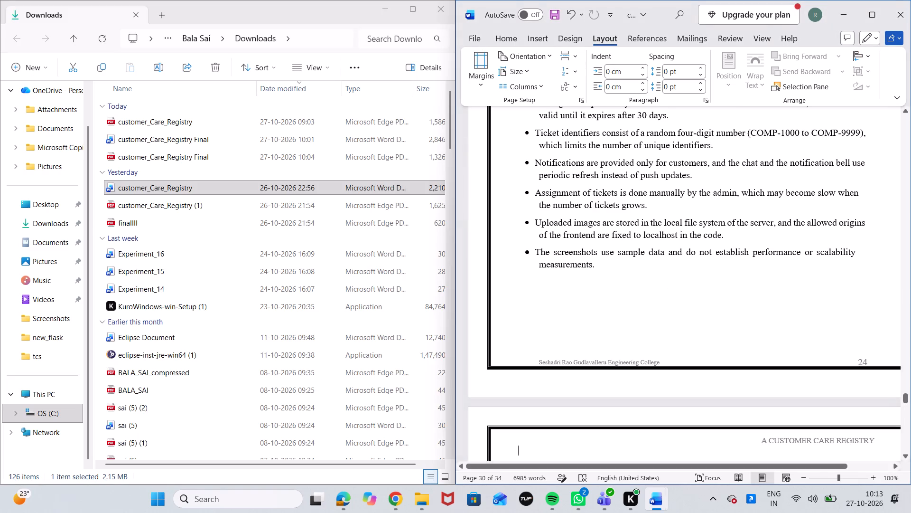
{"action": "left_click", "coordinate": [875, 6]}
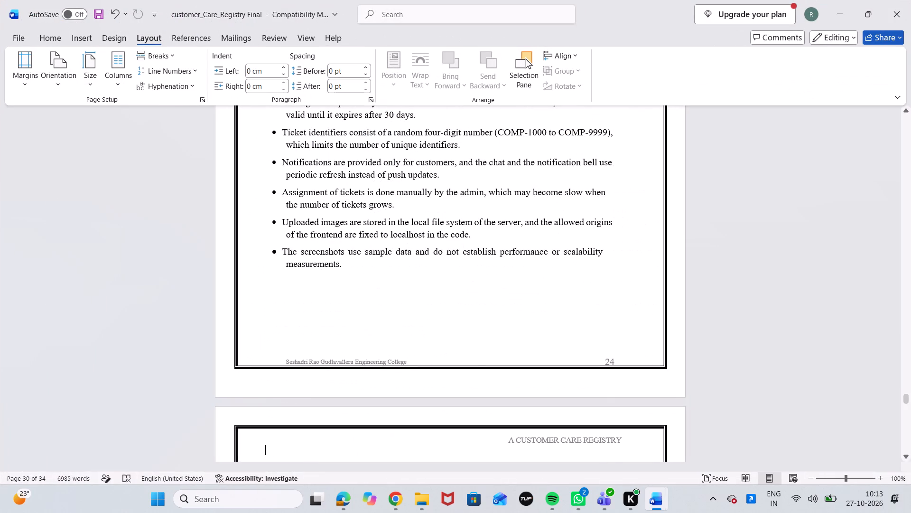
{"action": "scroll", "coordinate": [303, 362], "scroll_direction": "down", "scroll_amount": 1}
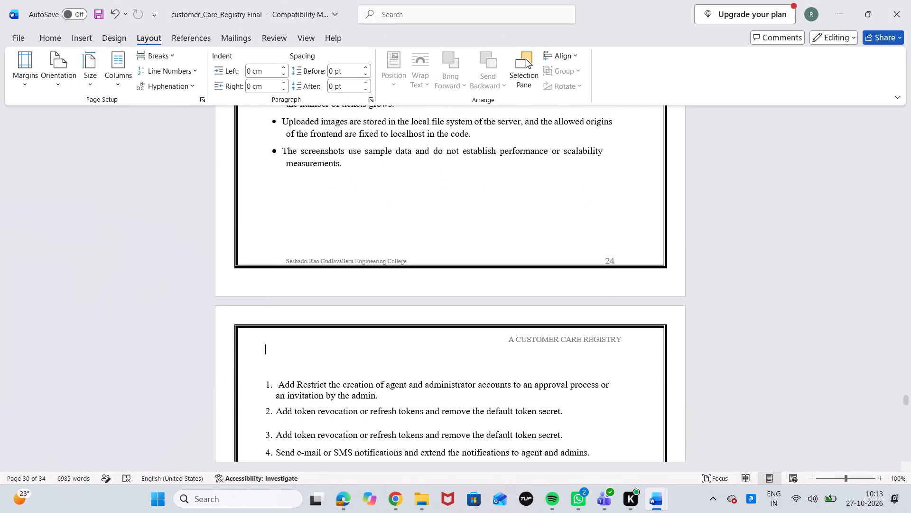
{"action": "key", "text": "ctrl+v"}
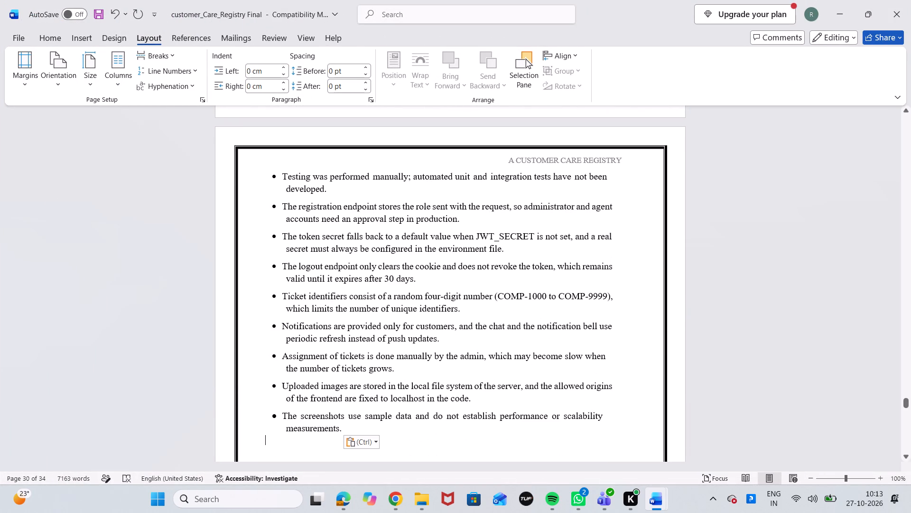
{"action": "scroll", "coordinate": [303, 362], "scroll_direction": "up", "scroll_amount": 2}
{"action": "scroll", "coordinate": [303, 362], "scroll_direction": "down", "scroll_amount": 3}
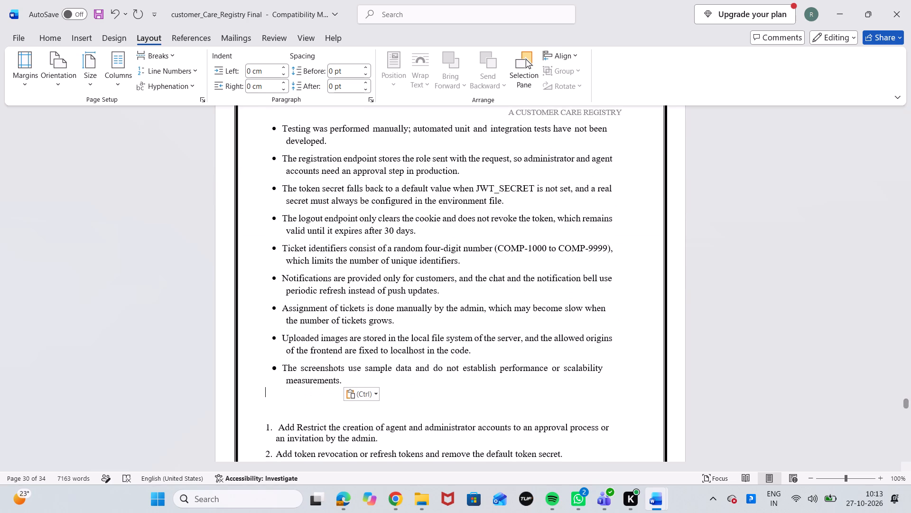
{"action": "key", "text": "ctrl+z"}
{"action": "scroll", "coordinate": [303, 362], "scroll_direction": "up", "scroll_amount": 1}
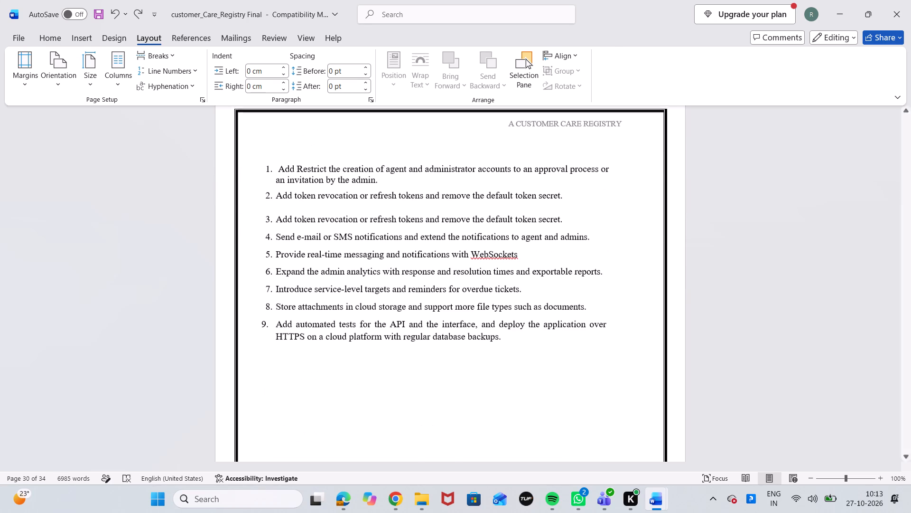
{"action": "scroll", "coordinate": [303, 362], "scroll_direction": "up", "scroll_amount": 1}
Copy the 5.1 CONCLUSION heading from Chapter 5 of the earlier customer_Care_Registry document.
{"action": "key", "text": "super+Right"}
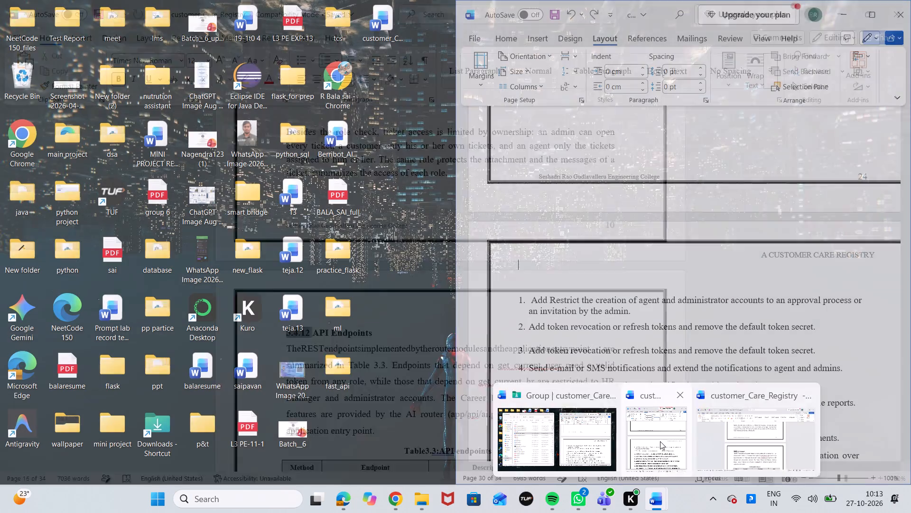
{"action": "left_click", "coordinate": [723, 437]}
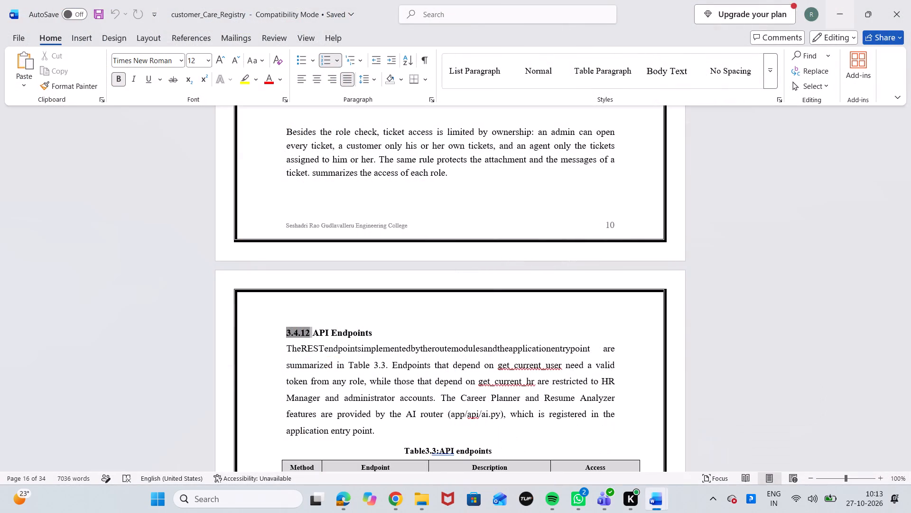
{"action": "scroll", "coordinate": [458, 320], "scroll_direction": "down", "scroll_amount": 20}
{"action": "scroll", "coordinate": [458, 320], "scroll_direction": "down", "scroll_amount": 6}
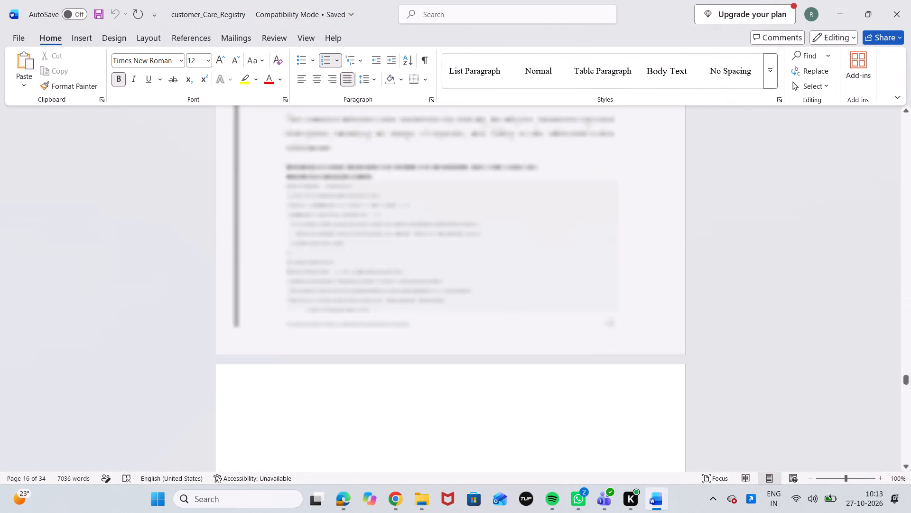
{"action": "scroll", "coordinate": [458, 320], "scroll_direction": "down", "scroll_amount": 8}
{"action": "scroll", "coordinate": [458, 320], "scroll_direction": "up", "scroll_amount": 6}
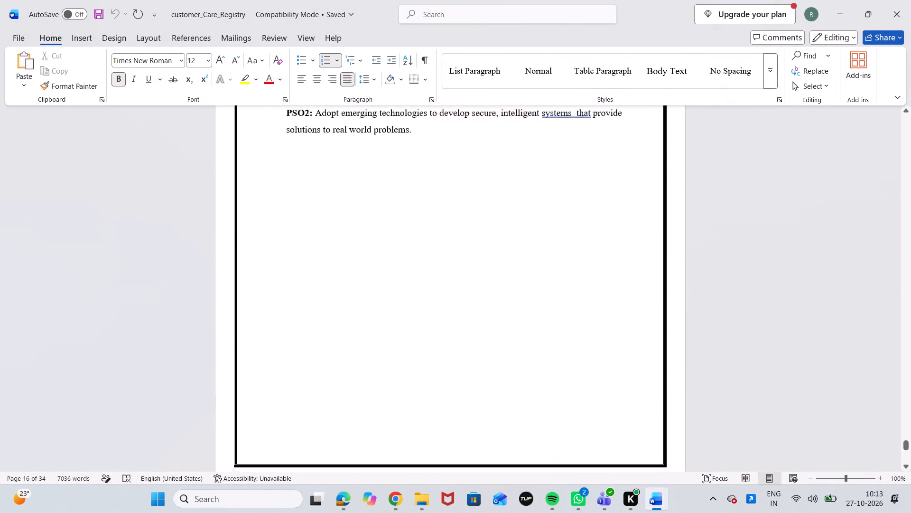
{"action": "scroll", "coordinate": [458, 320], "scroll_direction": "up", "scroll_amount": 6}
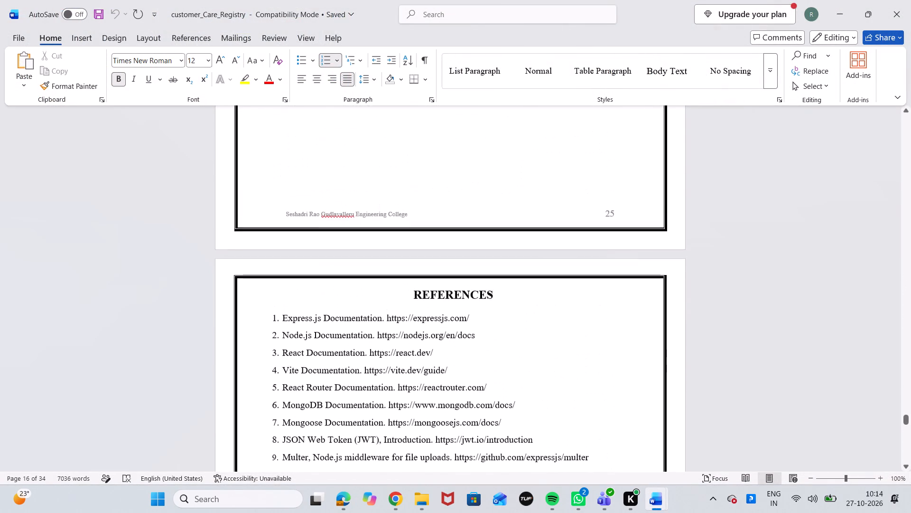
{"action": "scroll", "coordinate": [458, 320], "scroll_direction": "up", "scroll_amount": 4}
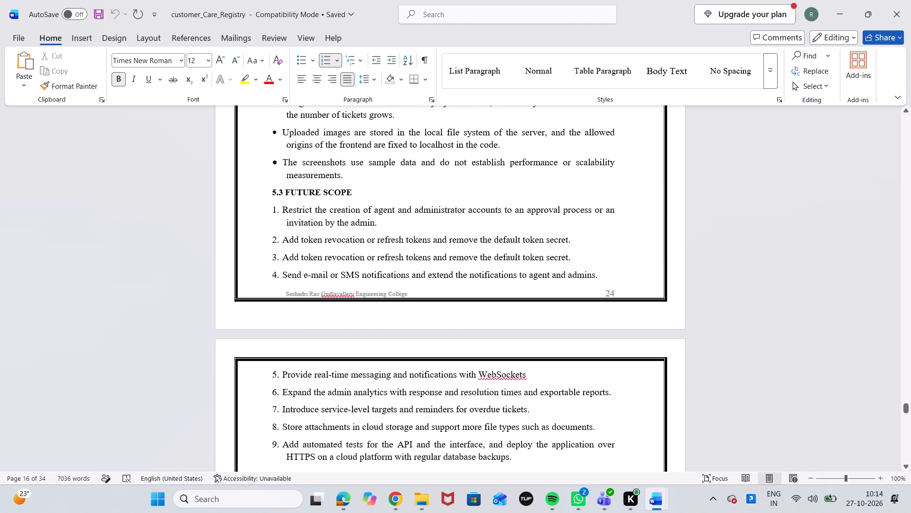
{"action": "scroll", "coordinate": [367, 254], "scroll_direction": "up", "scroll_amount": 5}
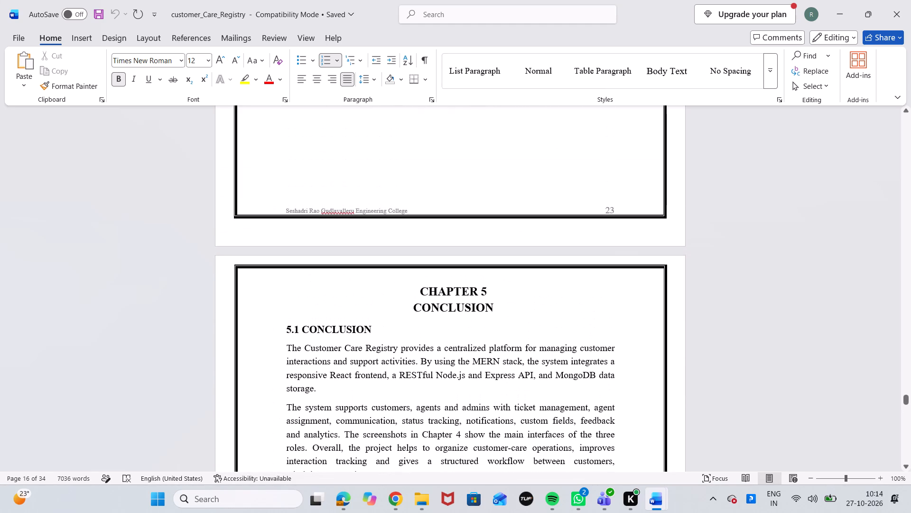
{"action": "left_click_drag", "start_coordinate": [376, 331], "coordinate": [296, 319]}
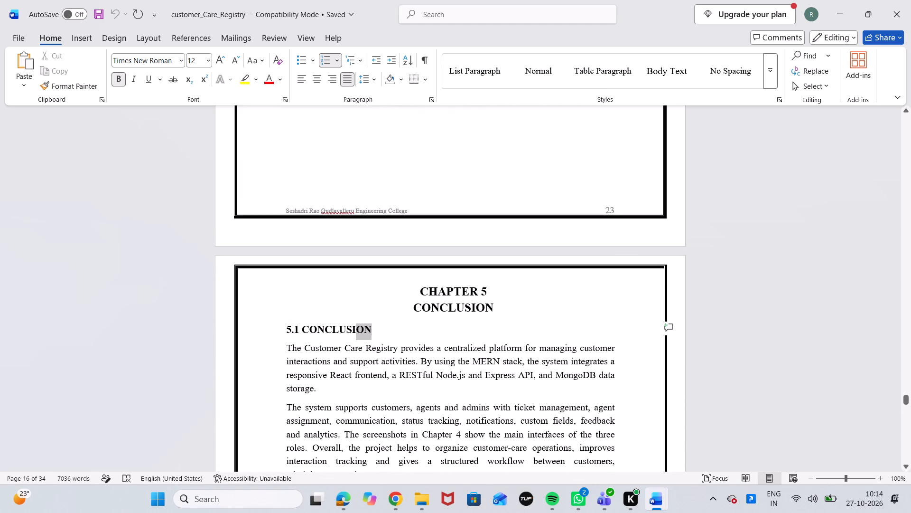
{"action": "left_click_drag", "start_coordinate": [296, 319], "coordinate": [290, 333]}
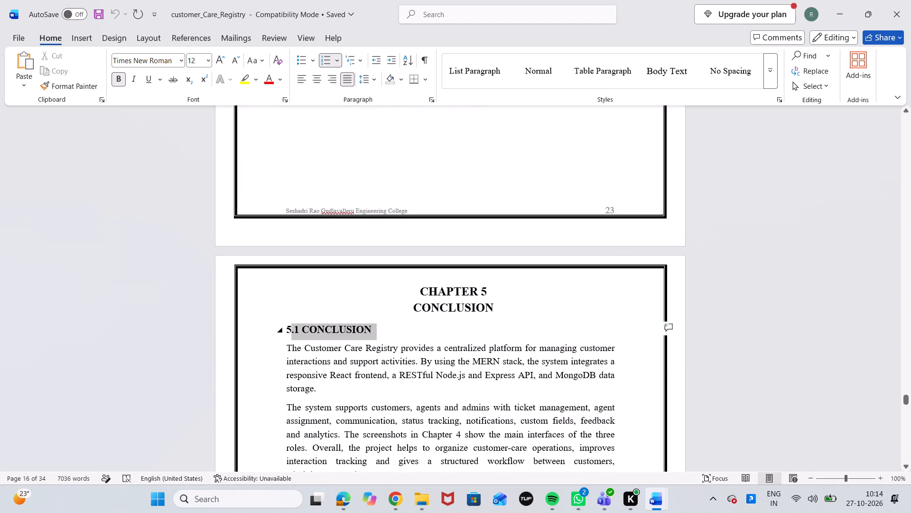
{"action": "left_click_drag", "start_coordinate": [290, 333], "coordinate": [288, 333]}
{"action": "key", "text": "ctrl+c"}
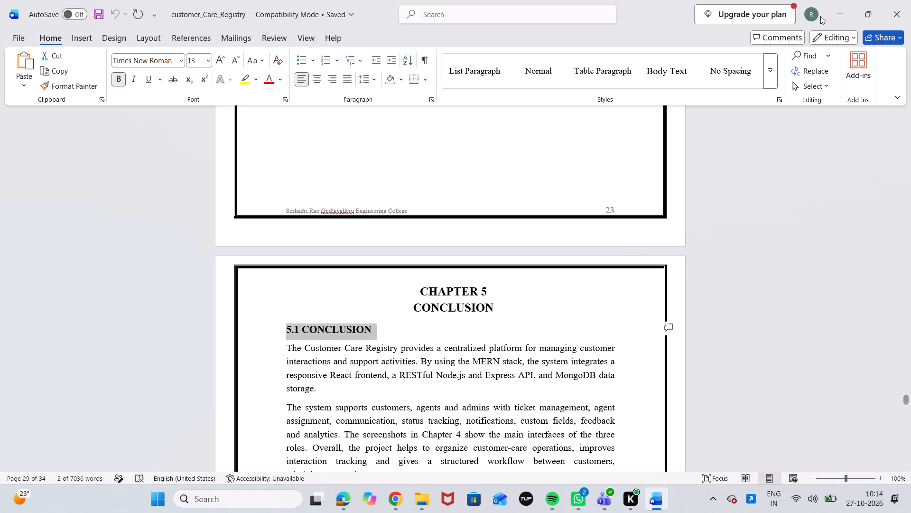
Paste the copied heading above the numbered list on page 30 of customer_Care_Registry Final and remove its left indent.
{"action": "key", "text": "super+Left"}
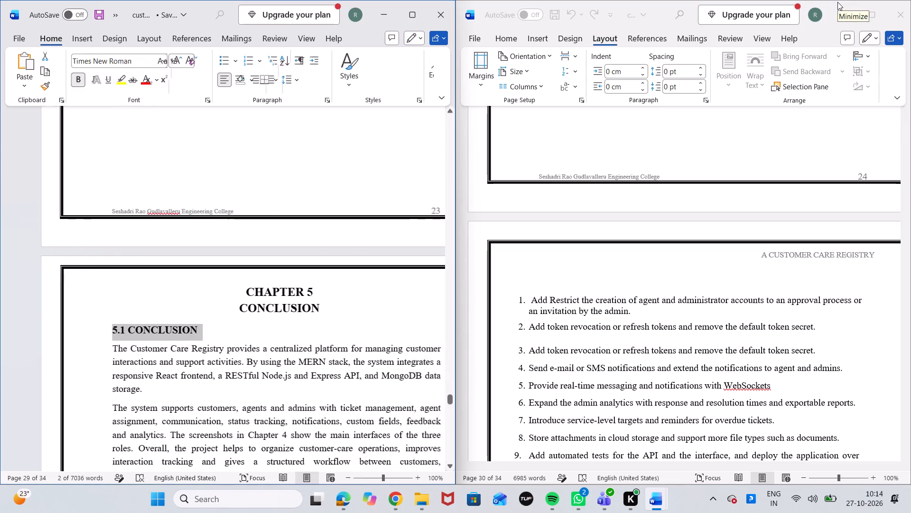
{"action": "left_click", "coordinate": [615, 278]}
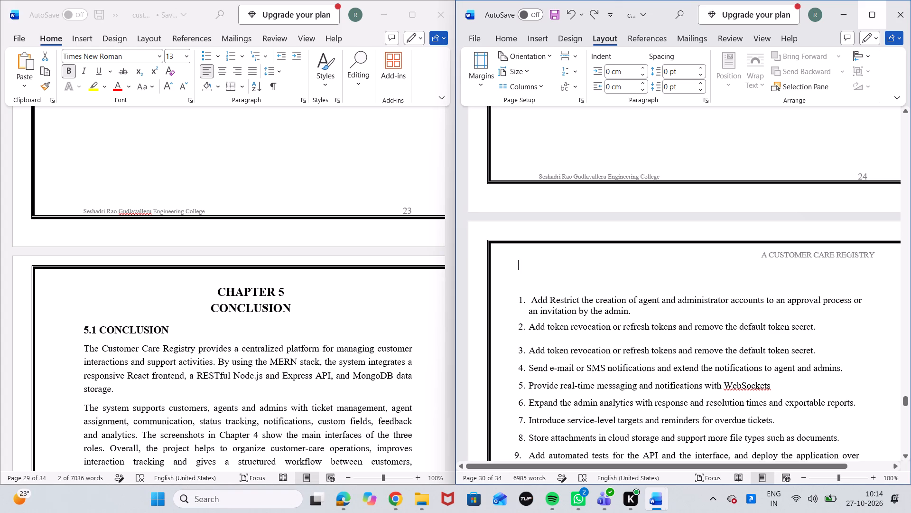
{"action": "key", "text": "Return"}
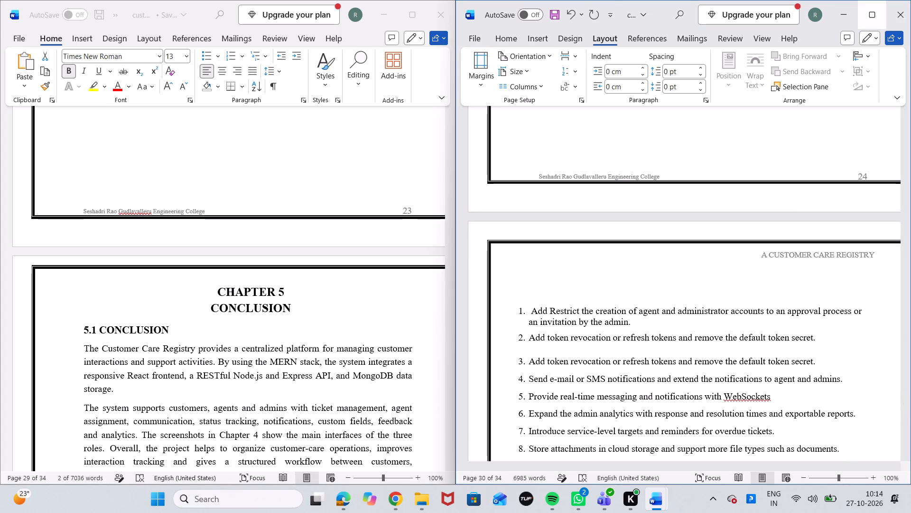
{"action": "key", "text": "Delete"}
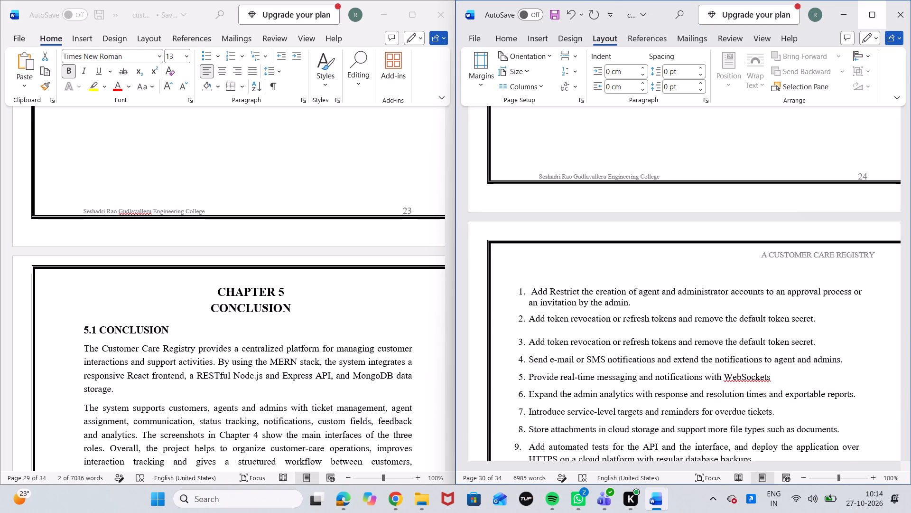
{"action": "key", "text": "ctrl+v"}
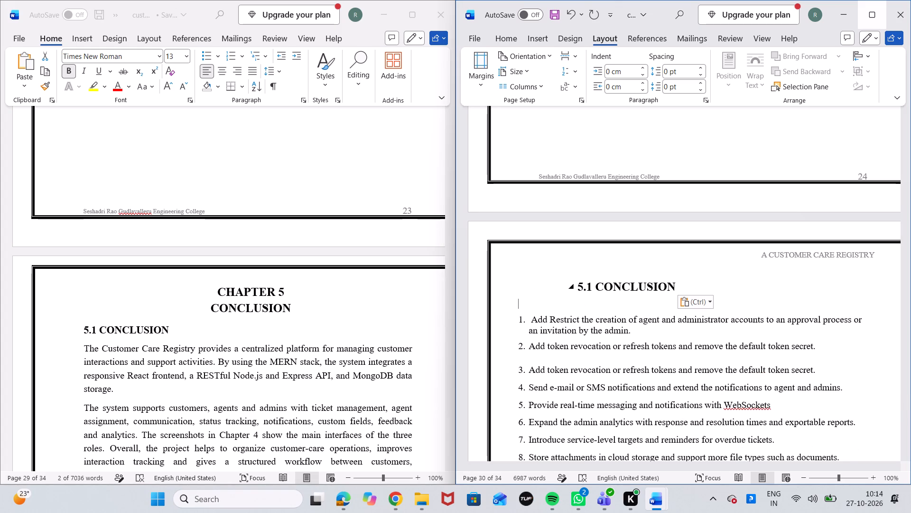
{"action": "left_click", "coordinate": [566, 289]}
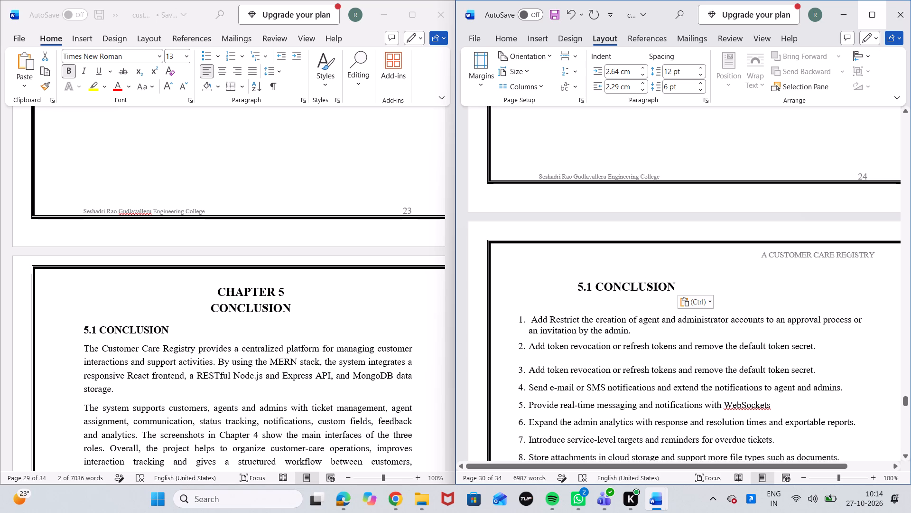
{"action": "key", "text": "BackSpace"}
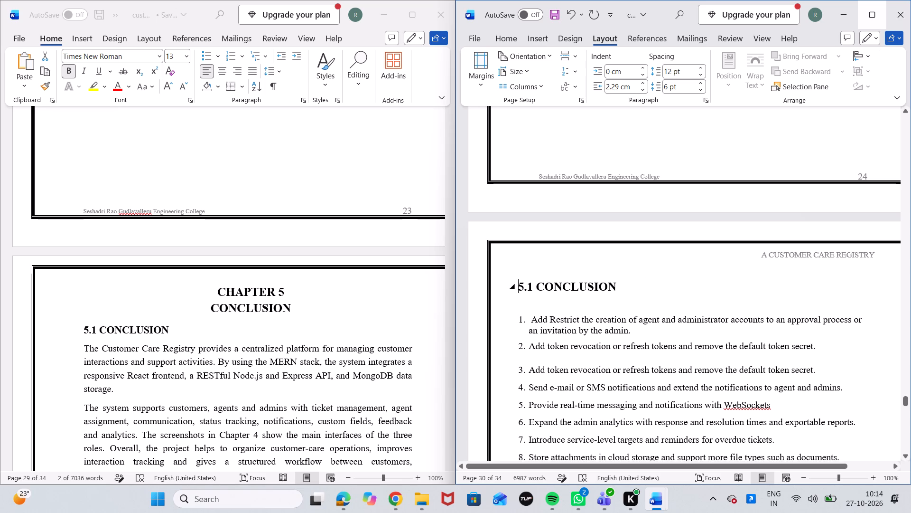
Shift the pasted heading on page 30 inward by six spaces to line up with the 5.2 LIMITATIONS heading.
{"action": "left_click", "coordinate": [875, 17]}
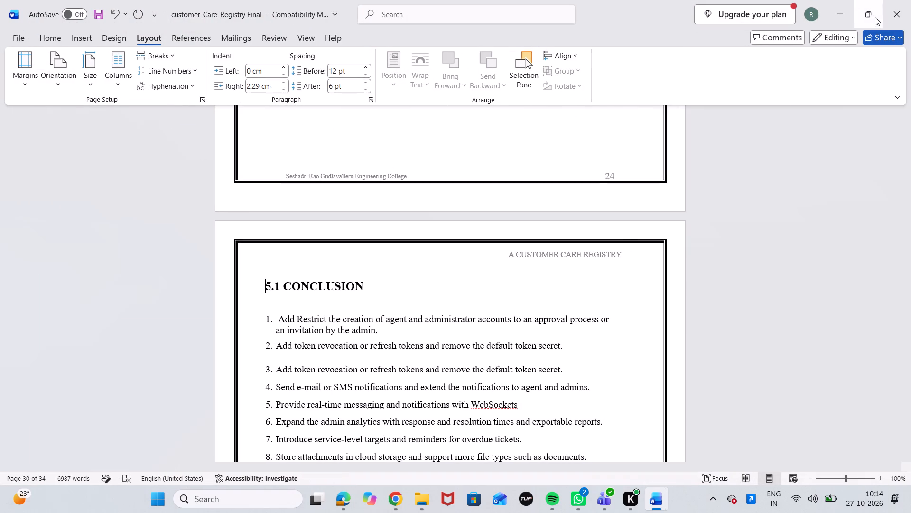
{"action": "scroll", "coordinate": [581, 258], "scroll_direction": "up", "scroll_amount": 3}
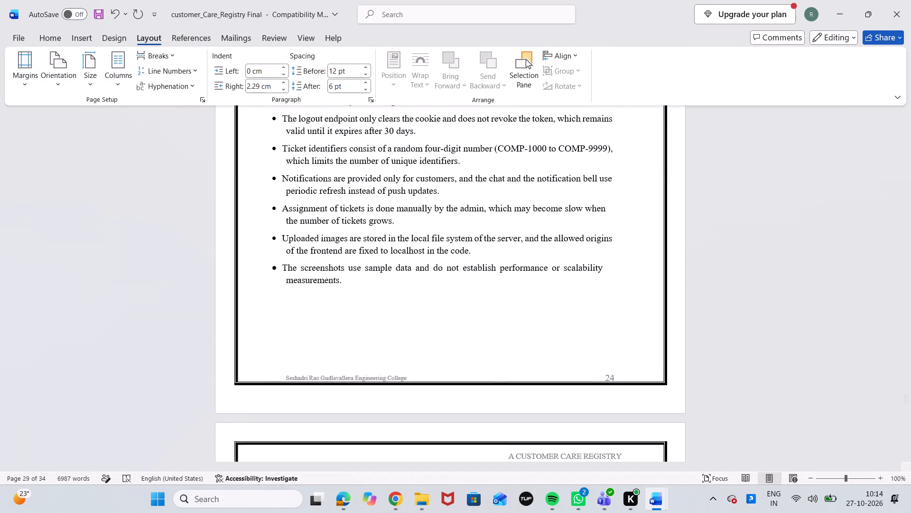
{"action": "scroll", "coordinate": [581, 258], "scroll_direction": "up", "scroll_amount": 3}
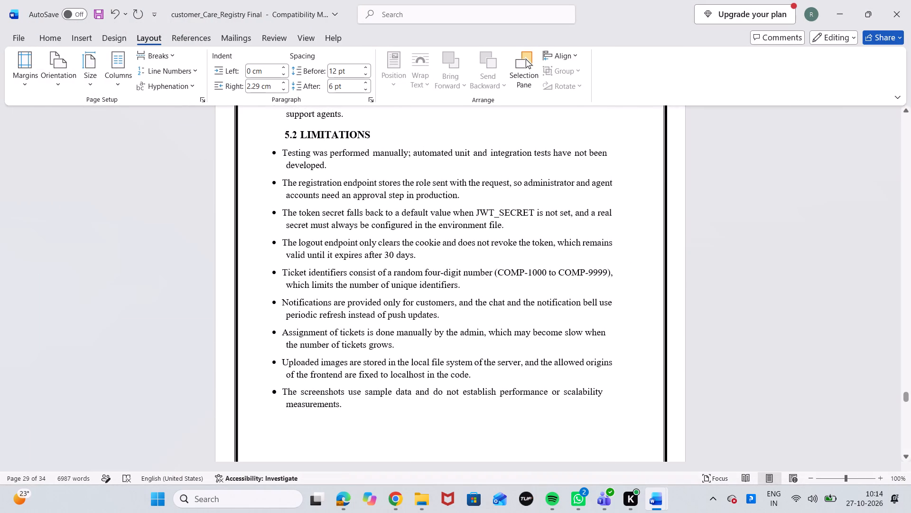
{"action": "scroll", "coordinate": [292, 409], "scroll_direction": "down", "scroll_amount": 3}
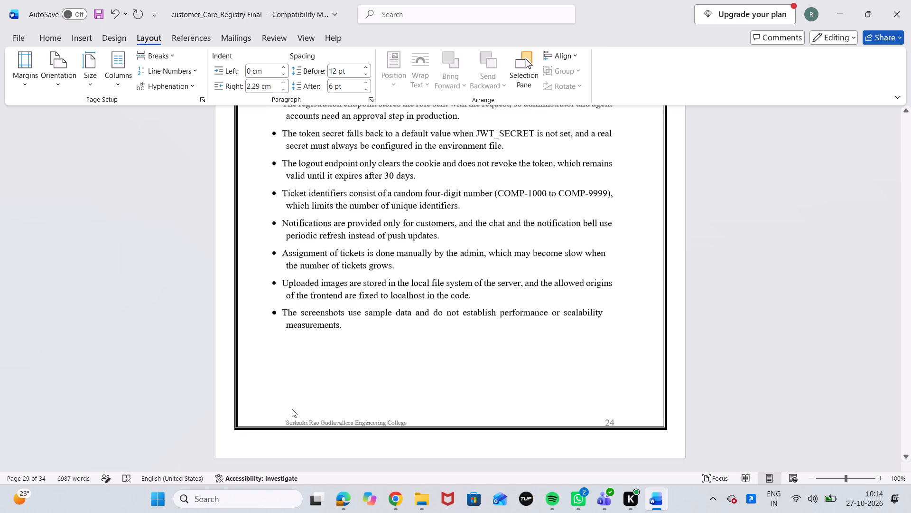
{"action": "scroll", "coordinate": [292, 409], "scroll_direction": "down", "scroll_amount": 2}
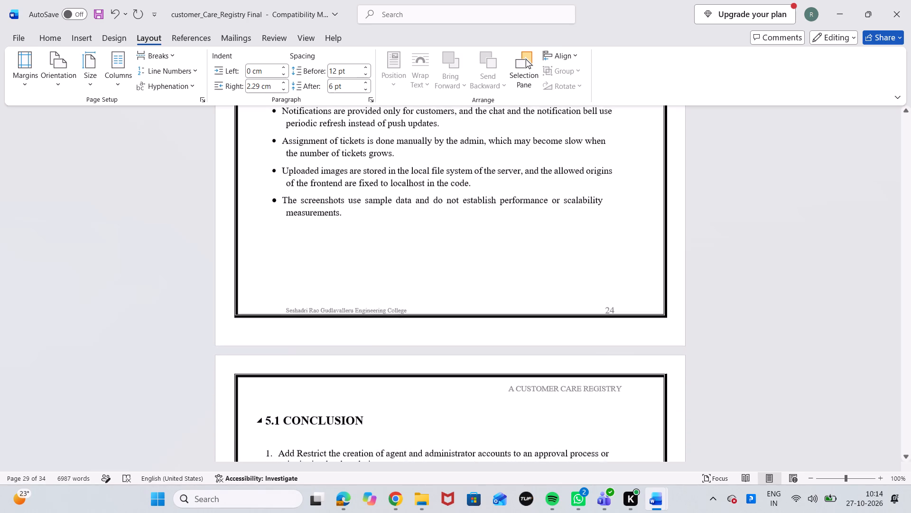
{"action": "scroll", "coordinate": [292, 409], "scroll_direction": "down", "scroll_amount": 1}
{"action": "key", "text": "space"}
{"action": "key", "text": "space"}
{"action": "key", "text": "space"}
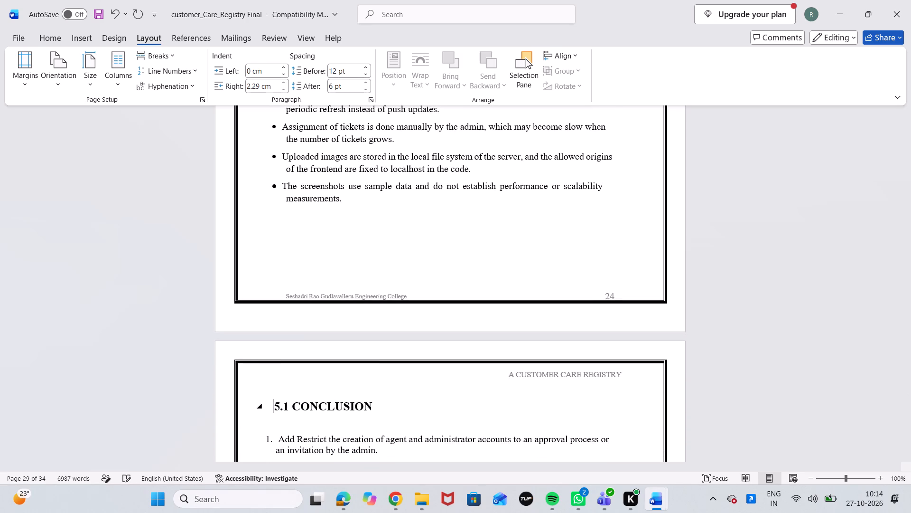
{"action": "key", "text": "space"}
{"action": "key", "text": "space"}
{"action": "key", "text": "space"}
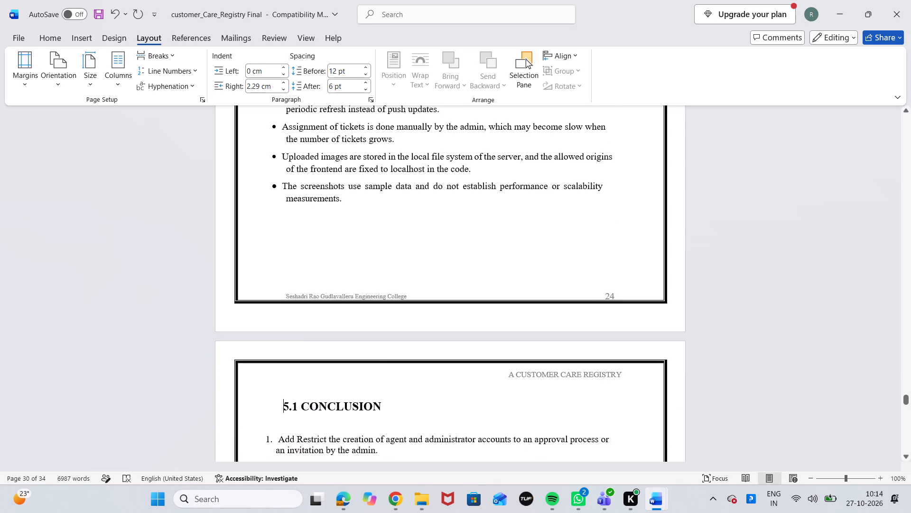
Remove the blank line between the pasted heading and the first numbered item on page 30.
{"action": "left_click", "coordinate": [396, 402]}
{"action": "key", "text": "Delete"}
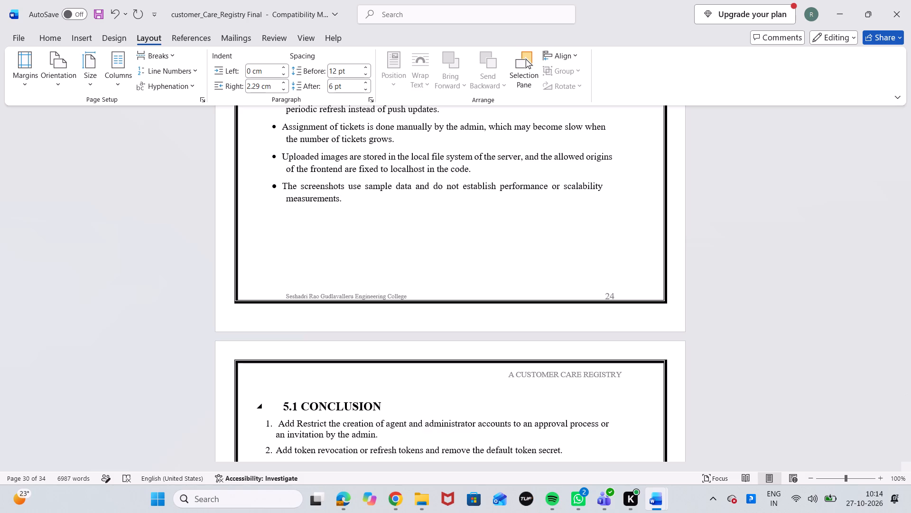
Change the number of the pasted CONCLUSION heading on page 30 to 5.3.
{"action": "scroll", "coordinate": [312, 403], "scroll_direction": "up", "scroll_amount": 1}
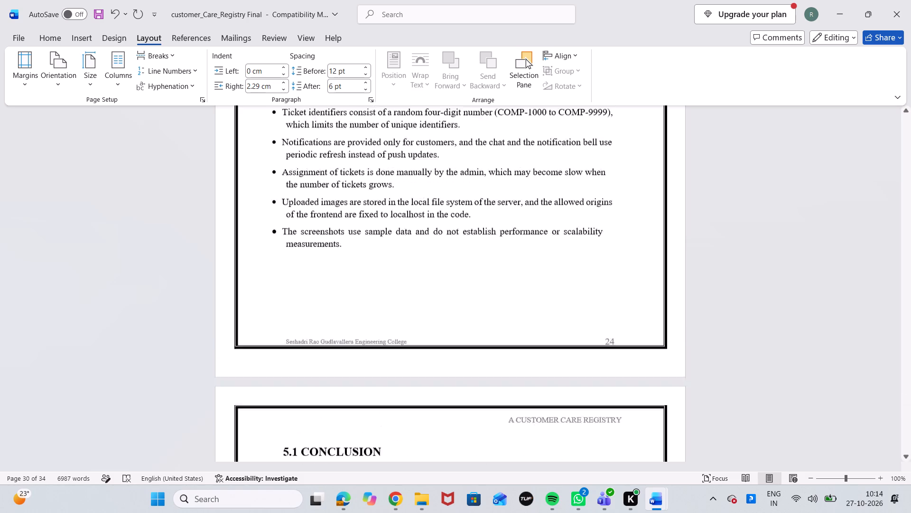
{"action": "scroll", "coordinate": [312, 403], "scroll_direction": "up", "scroll_amount": 1}
{"action": "scroll", "coordinate": [312, 403], "scroll_direction": "down", "scroll_amount": 1}
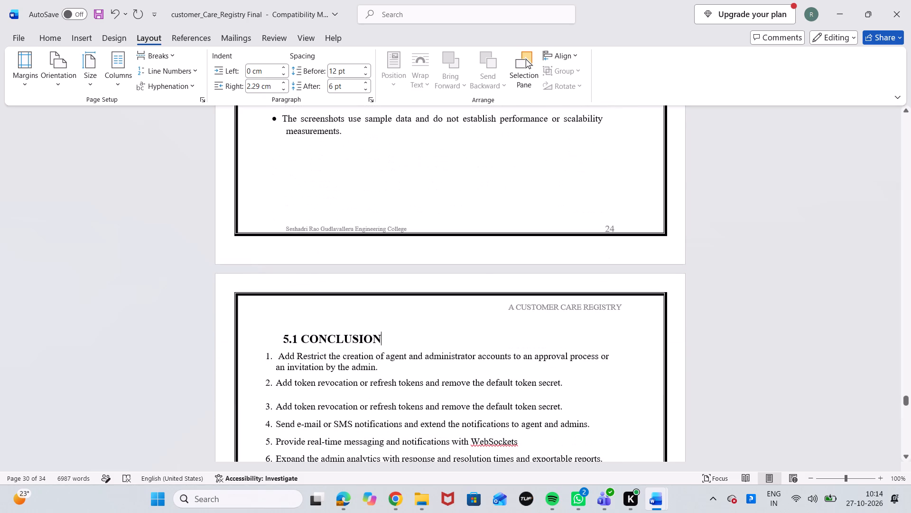
{"action": "left_click", "coordinate": [297, 341]}
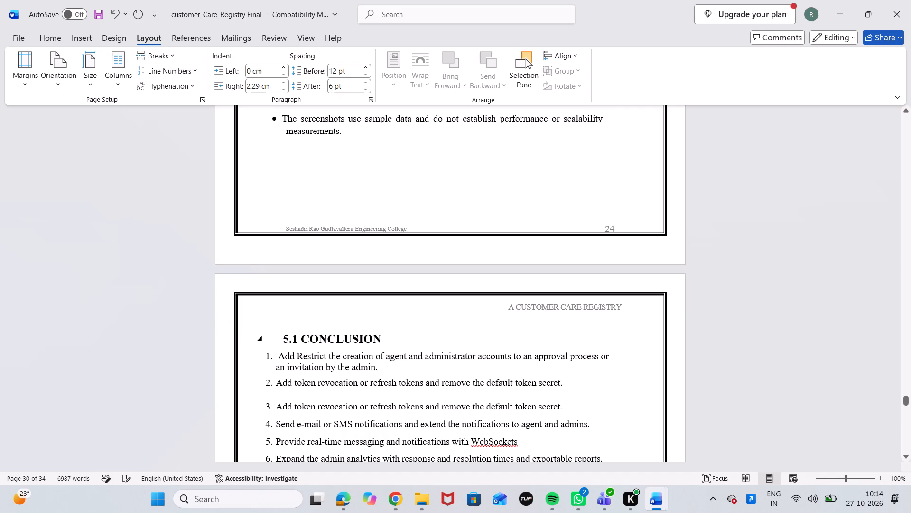
{"action": "key", "text": "BackSpace"}
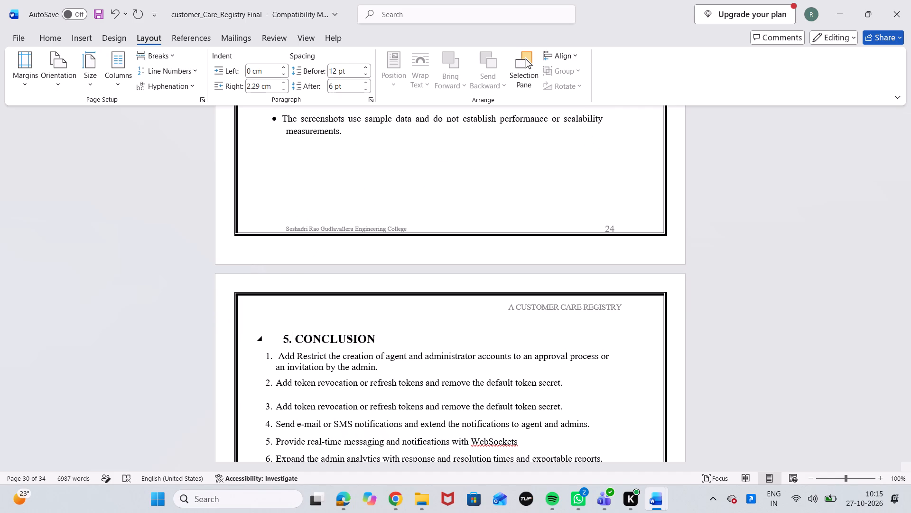
{"action": "key", "text": "3"}
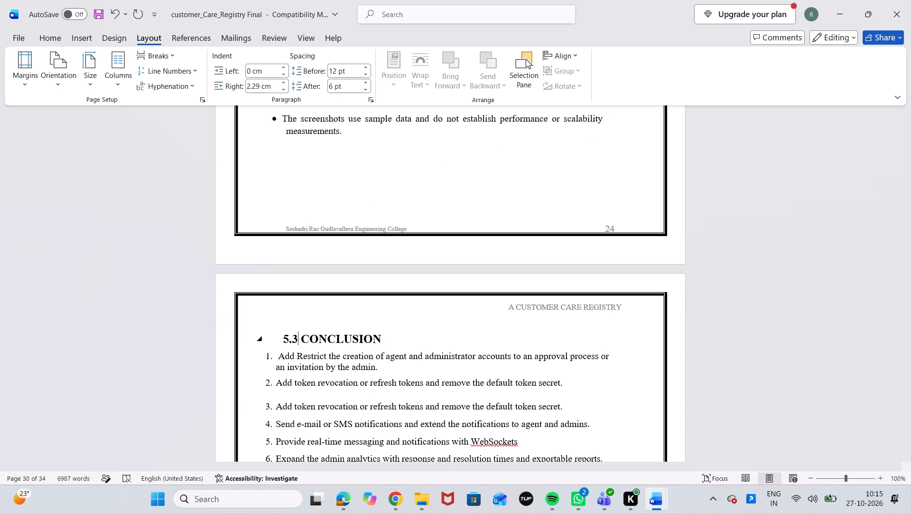
Place the final report side by side with the earlier version and bring the earlier version's 5.3 FUTURE SCOPE section into view.
{"action": "key", "text": "super+Right"}
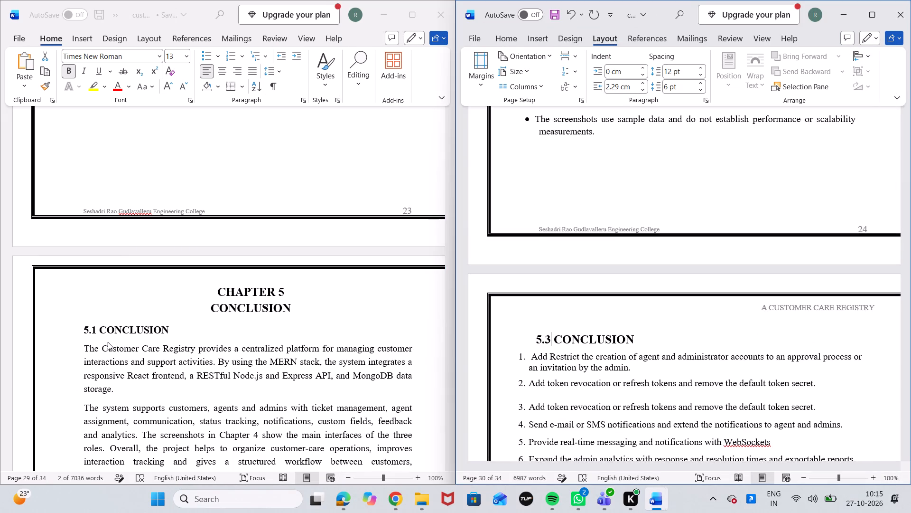
{"action": "scroll", "coordinate": [108, 342], "scroll_direction": "down", "scroll_amount": 8}
{"action": "scroll", "coordinate": [108, 342], "scroll_direction": "up", "scroll_amount": 2}
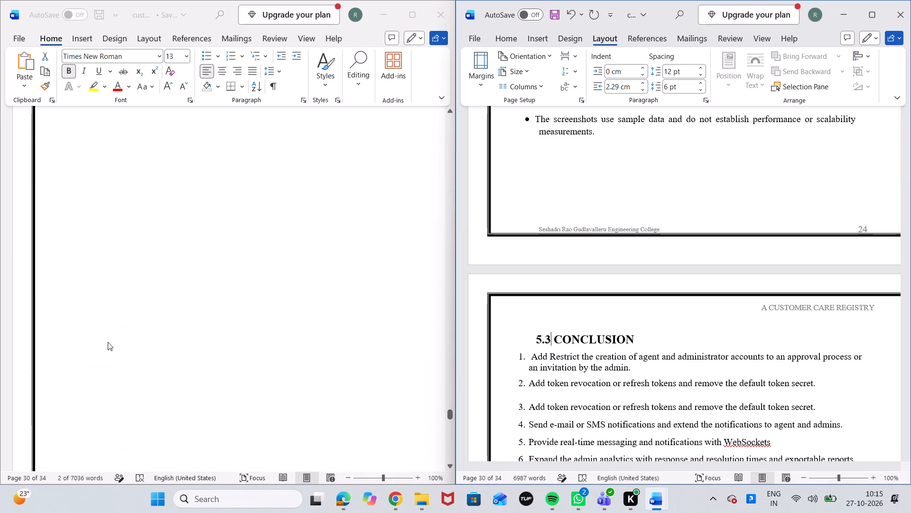
{"action": "scroll", "coordinate": [108, 342], "scroll_direction": "up", "scroll_amount": 4}
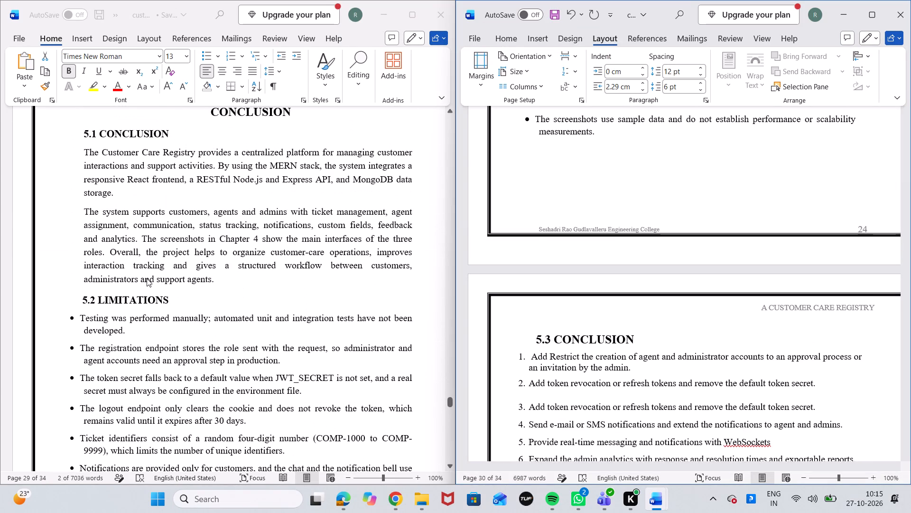
{"action": "scroll", "coordinate": [147, 278], "scroll_direction": "down", "scroll_amount": 3}
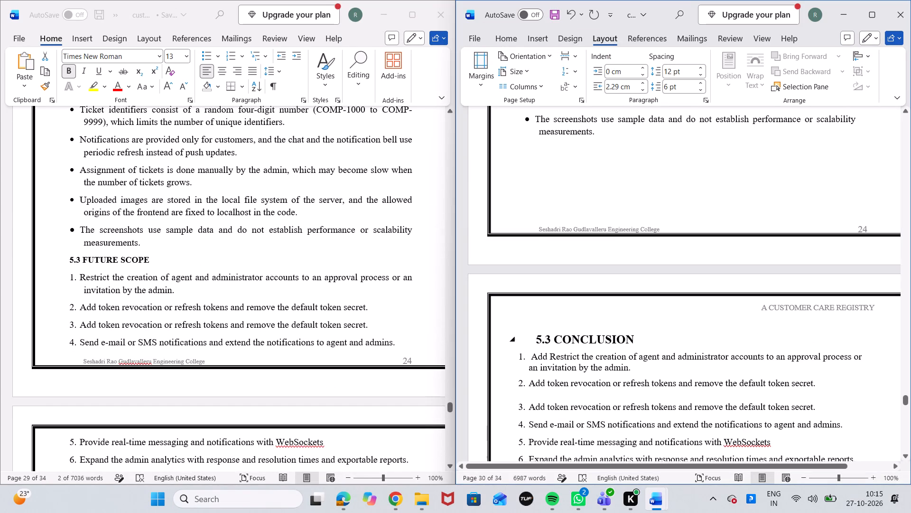
Delete the word CONCLUSION from the 5.3 heading on page 30 of the final report, keeping the number.
{"action": "left_click", "coordinate": [641, 339]}
{"action": "key", "text": "BackSpace"}
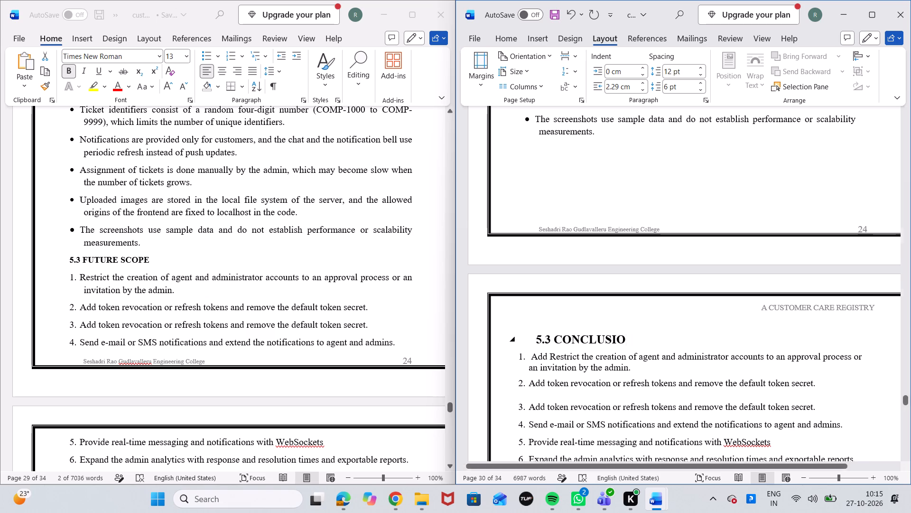
{"action": "key", "text": "BackSpace"}
{"action": "key", "text": "BackSpace"}
{"action": "key", "text": "BackSpace"}
{"action": "key", "text": "BackSpace"}
{"action": "key", "text": "BackSpace"}
{"action": "key", "text": "BackSpace"}
{"action": "key", "text": "BackSpace"}
{"action": "key", "text": "BackSpace"}
{"action": "key", "text": "BackSpace"}
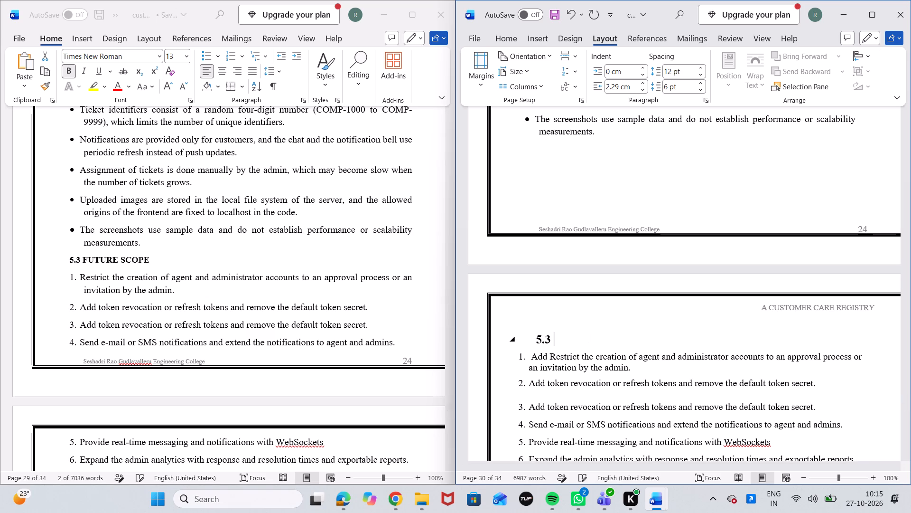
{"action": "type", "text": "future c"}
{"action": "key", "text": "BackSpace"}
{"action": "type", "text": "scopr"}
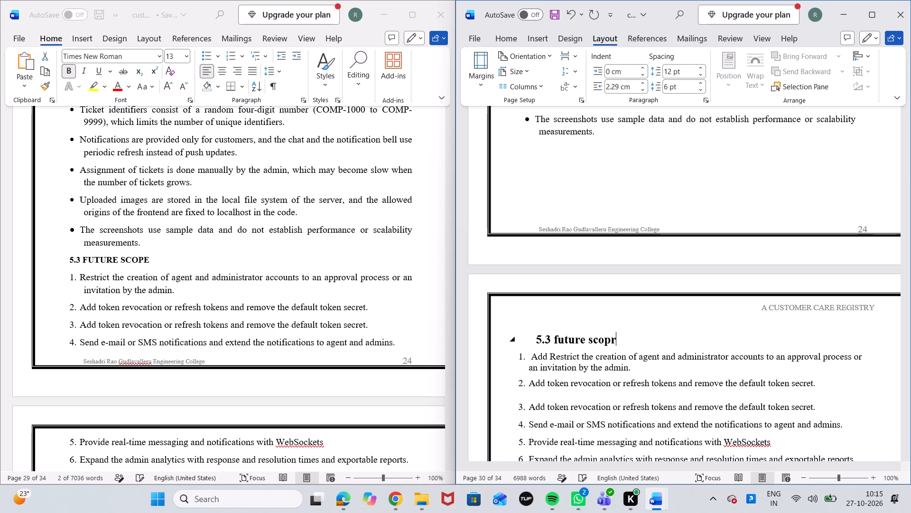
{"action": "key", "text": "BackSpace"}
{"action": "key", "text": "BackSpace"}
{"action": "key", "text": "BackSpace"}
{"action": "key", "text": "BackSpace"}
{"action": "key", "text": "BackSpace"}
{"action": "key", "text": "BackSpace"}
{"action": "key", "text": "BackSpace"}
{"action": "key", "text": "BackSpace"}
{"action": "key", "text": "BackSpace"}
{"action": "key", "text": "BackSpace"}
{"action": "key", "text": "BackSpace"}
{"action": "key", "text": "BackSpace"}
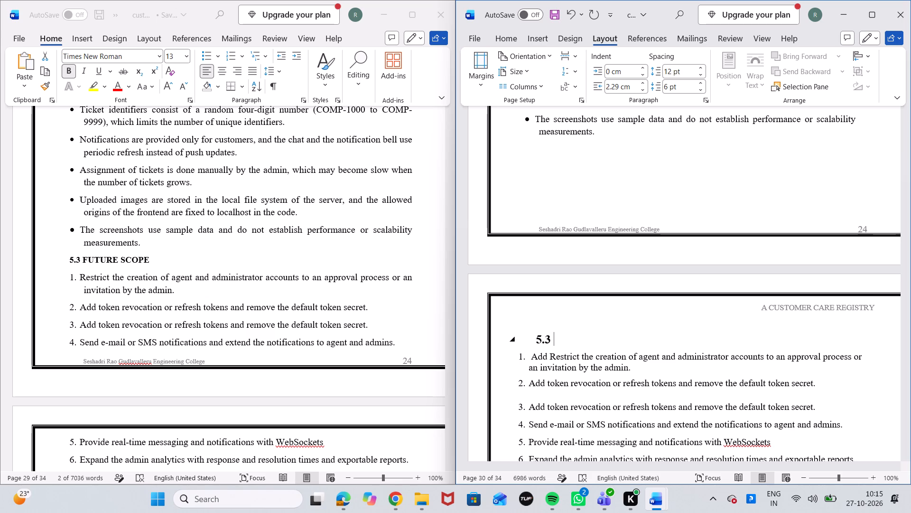
Enter FUTURE SCOPE in capitals as the title of the 5.3 heading on page 30.
{"action": "type", "text": "FUTURE"}
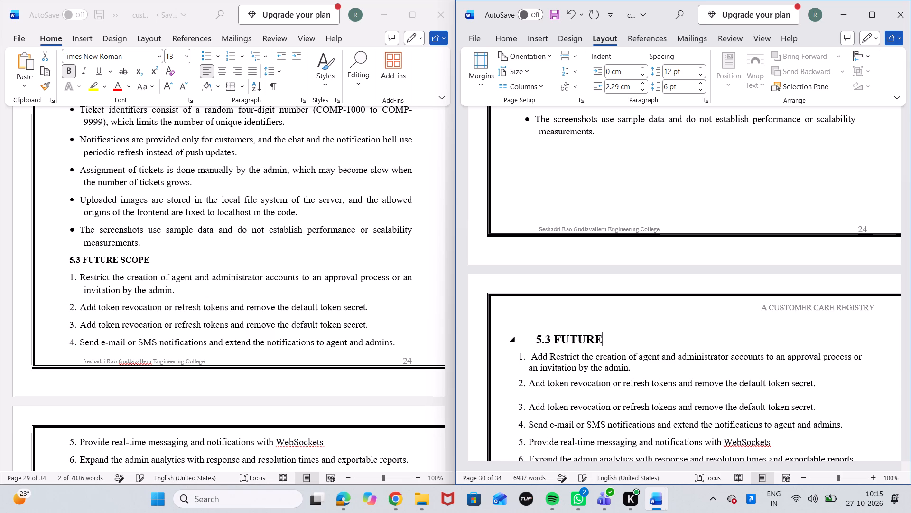
{"action": "key", "text": "space"}
{"action": "type", "text": "SCOPR"}
{"action": "key", "text": "BackSpace"}
{"action": "key", "text": "e"}
Check the 5.2 LIMITATIONS heading for comparison and set the whole 5.3 FUTURE SCOPE heading's font size to 13.
{"action": "scroll", "coordinate": [716, 360], "scroll_direction": "up", "scroll_amount": 2}
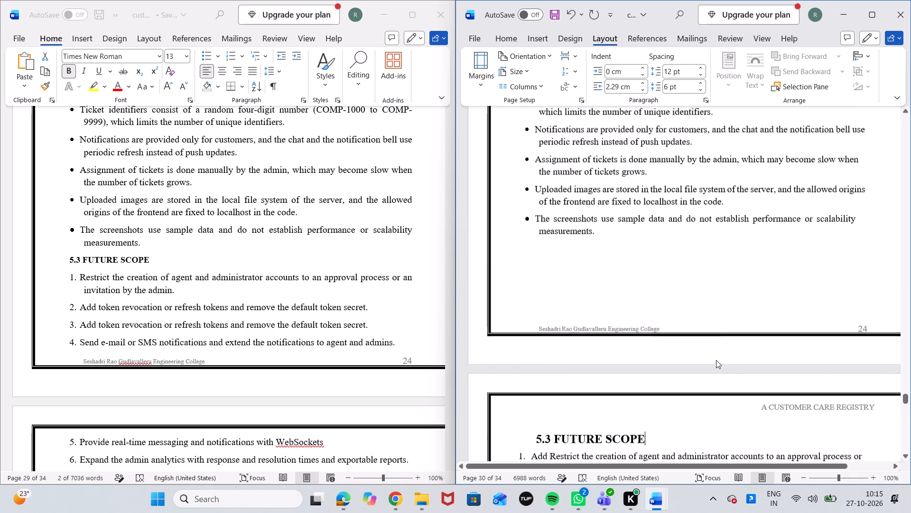
{"action": "scroll", "coordinate": [716, 360], "scroll_direction": "up", "scroll_amount": 2}
{"action": "double_click", "coordinate": [590, 262]}
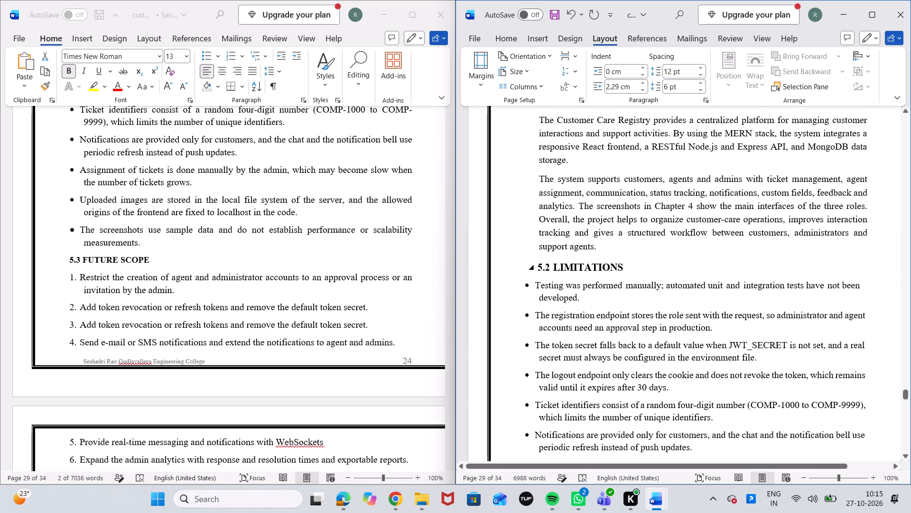
{"action": "scroll", "coordinate": [590, 262], "scroll_direction": "down", "scroll_amount": 3}
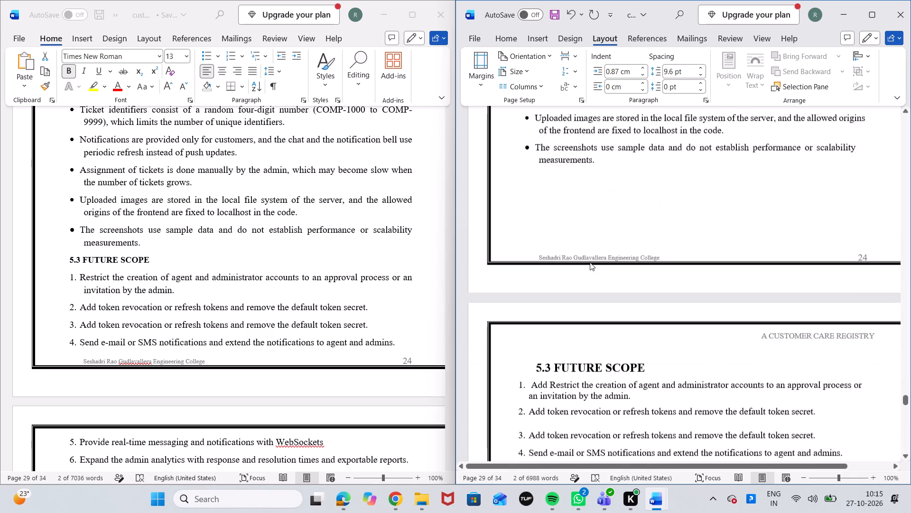
{"action": "double_click", "coordinate": [587, 343]}
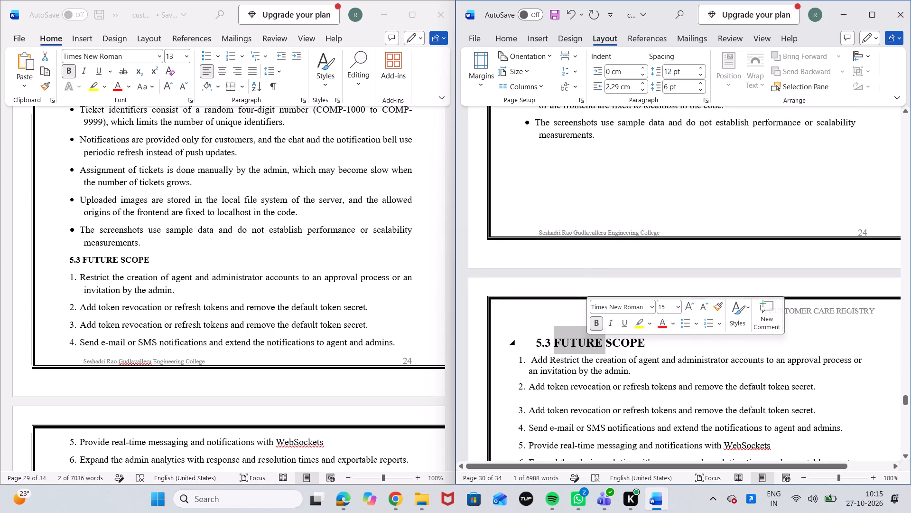
{"action": "left_click_drag", "start_coordinate": [649, 344], "coordinate": [537, 349]}
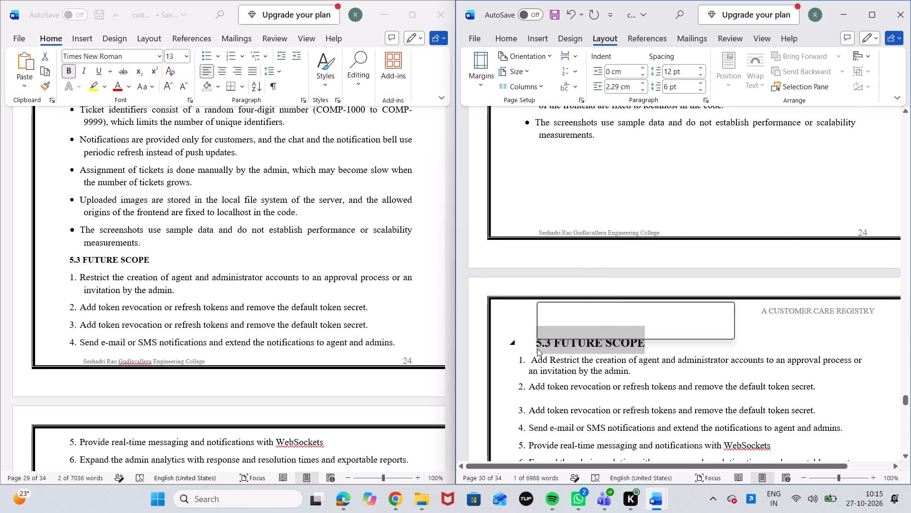
{"action": "left_click", "coordinate": [615, 308]}
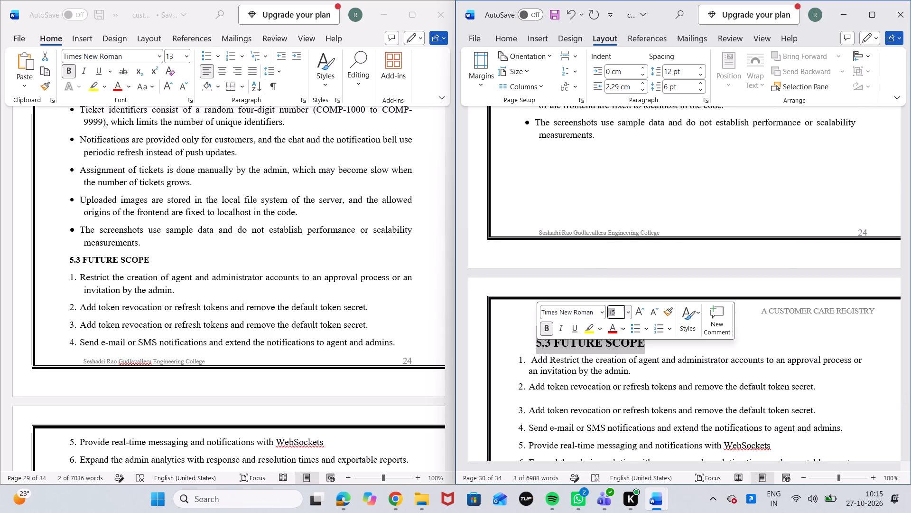
{"action": "type", "text": "13"}
{"action": "key", "text": "Return"}
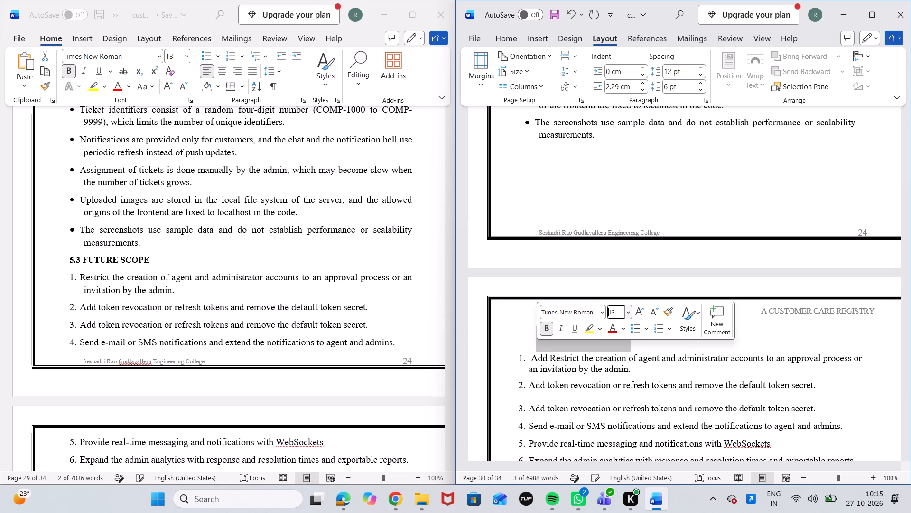
{"action": "left_click", "coordinate": [690, 391]}
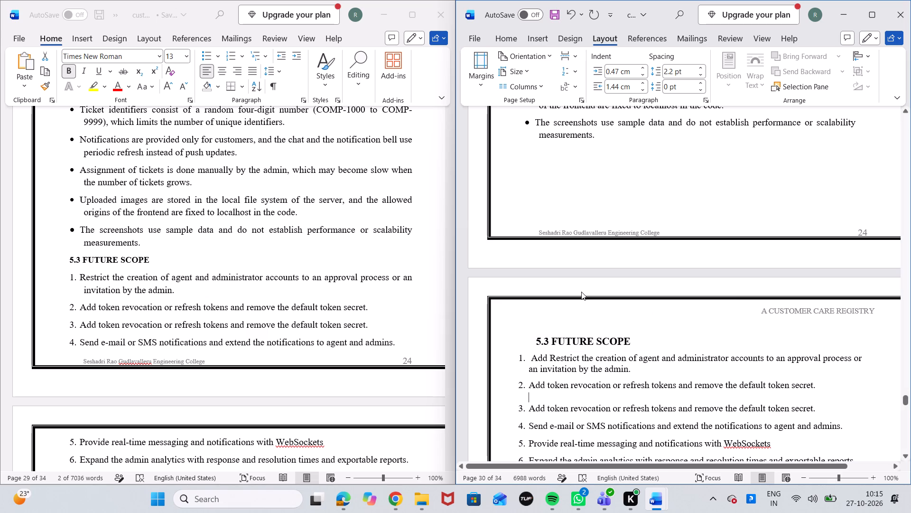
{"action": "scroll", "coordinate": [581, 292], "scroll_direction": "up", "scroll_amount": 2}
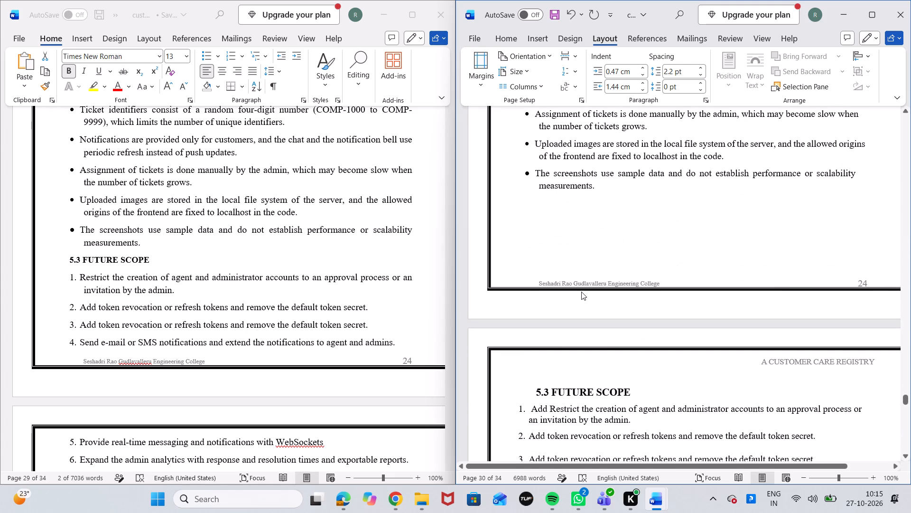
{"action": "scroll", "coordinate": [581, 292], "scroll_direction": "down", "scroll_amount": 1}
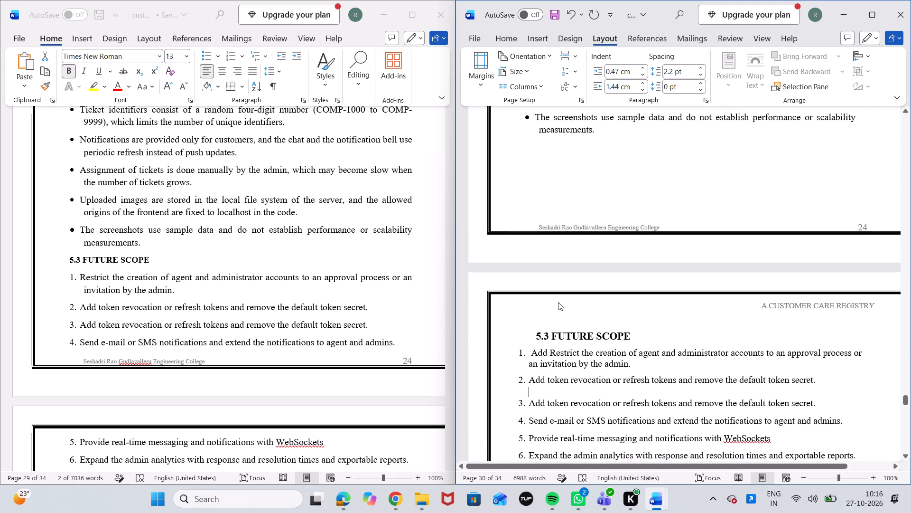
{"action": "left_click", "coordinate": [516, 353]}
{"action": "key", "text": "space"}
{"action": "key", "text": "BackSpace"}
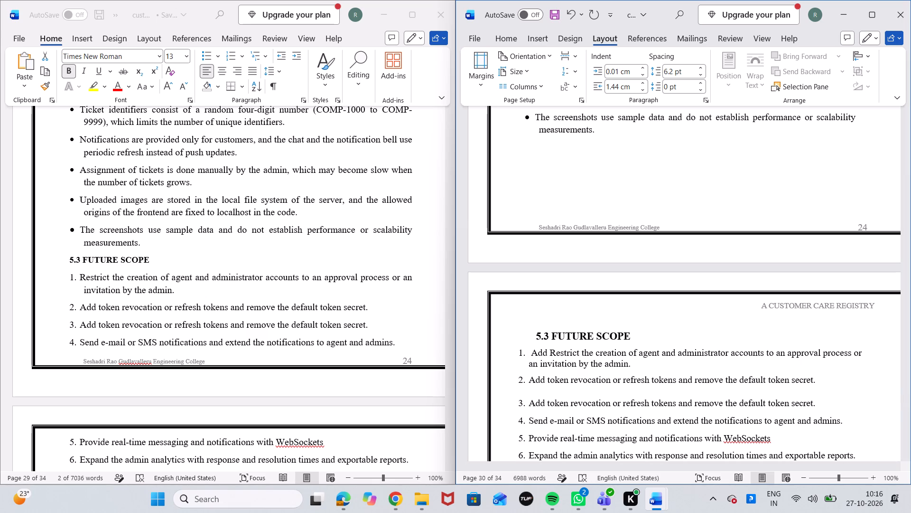
Review the Chapter 5 headings, paragraphs and lists in the final report, maximizing its window to check the surrounding pages too.
{"action": "scroll", "coordinate": [516, 353], "scroll_direction": "down", "scroll_amount": 2}
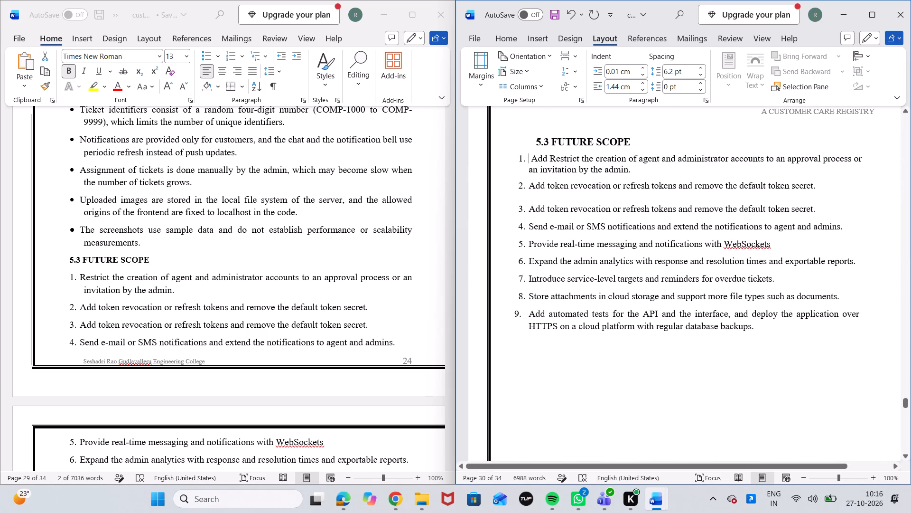
{"action": "scroll", "coordinate": [714, 309], "scroll_direction": "up", "scroll_amount": 6}
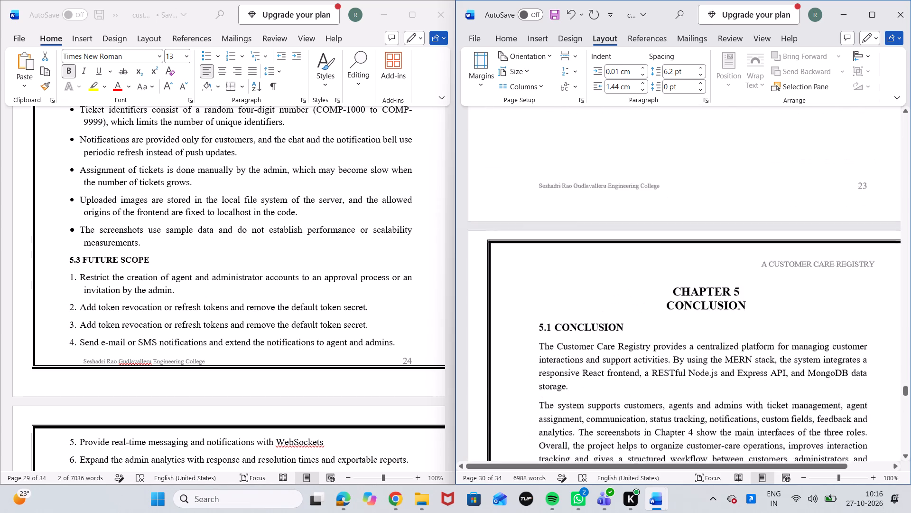
{"action": "scroll", "coordinate": [714, 309], "scroll_direction": "down", "scroll_amount": 3}
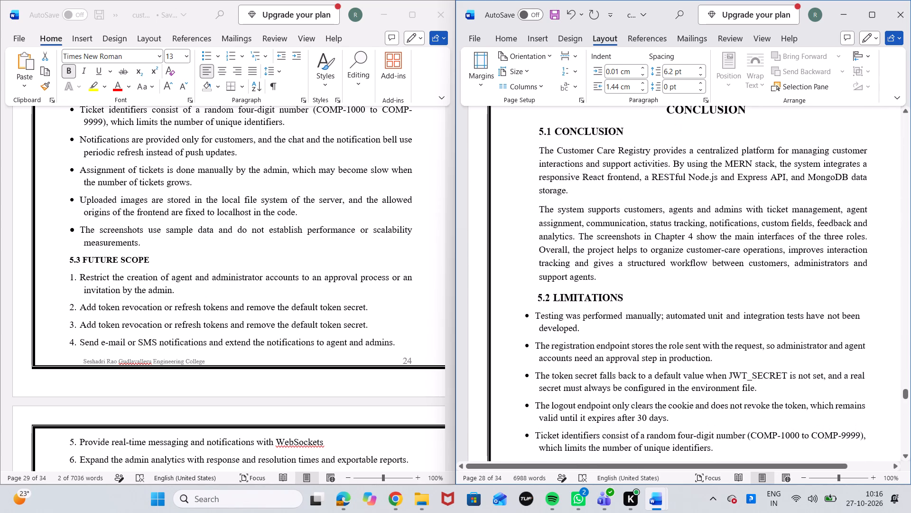
{"action": "scroll", "coordinate": [714, 309], "scroll_direction": "down", "scroll_amount": 1}
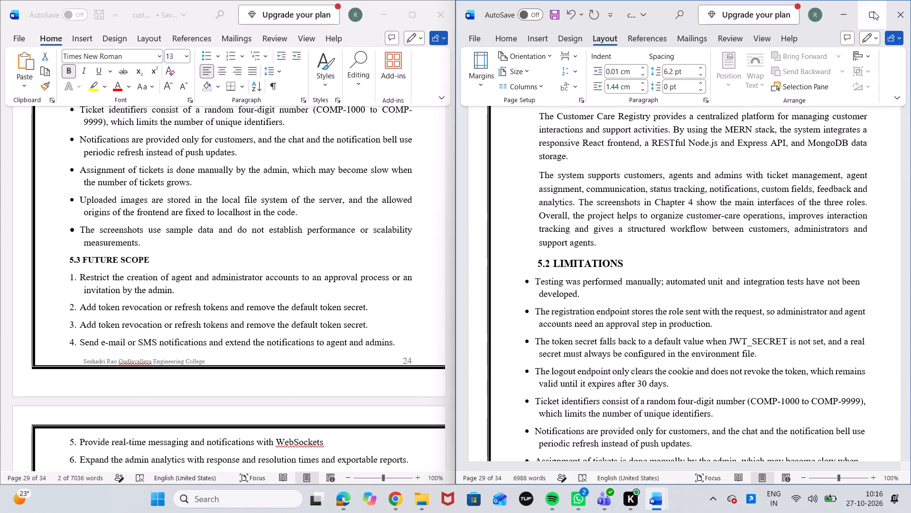
{"action": "left_click", "coordinate": [874, 11]}
{"action": "scroll", "coordinate": [522, 279], "scroll_direction": "up", "scroll_amount": 6}
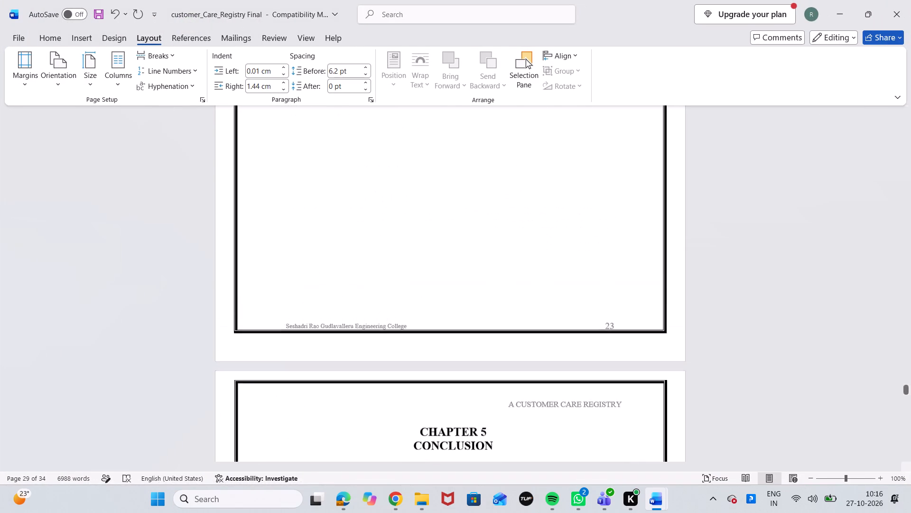
{"action": "scroll", "coordinate": [522, 279], "scroll_direction": "up", "scroll_amount": 6}
{"action": "scroll", "coordinate": [522, 279], "scroll_direction": "down", "scroll_amount": 3}
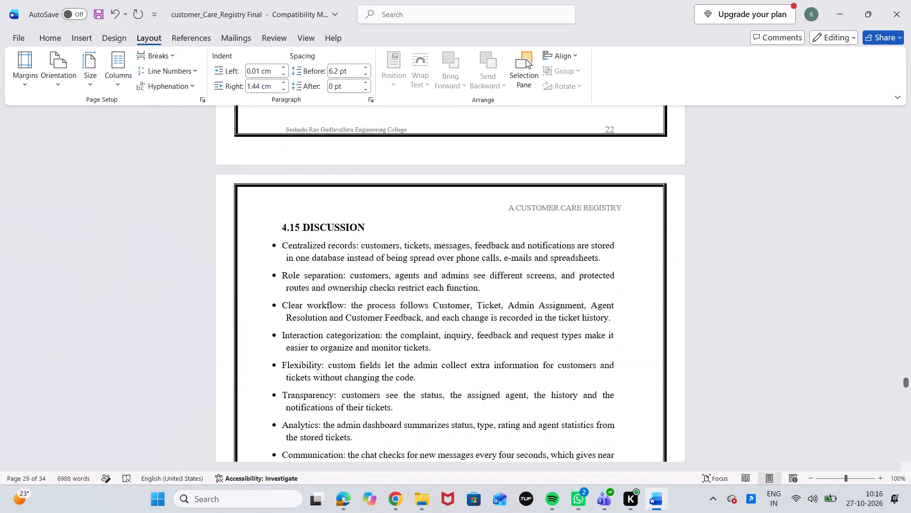
{"action": "scroll", "coordinate": [522, 279], "scroll_direction": "down", "scroll_amount": 5}
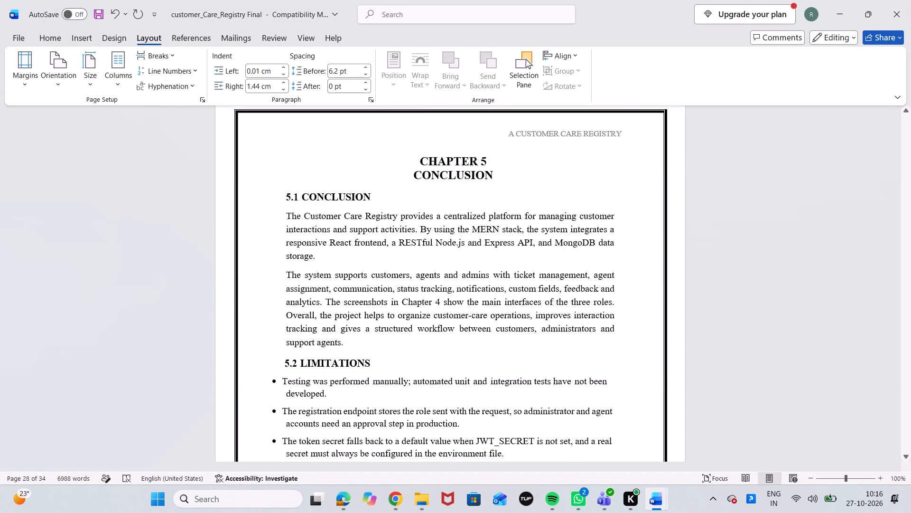
{"action": "scroll", "coordinate": [522, 279], "scroll_direction": "down", "scroll_amount": 7}
{"action": "scroll", "coordinate": [522, 279], "scroll_direction": "up", "scroll_amount": 2}
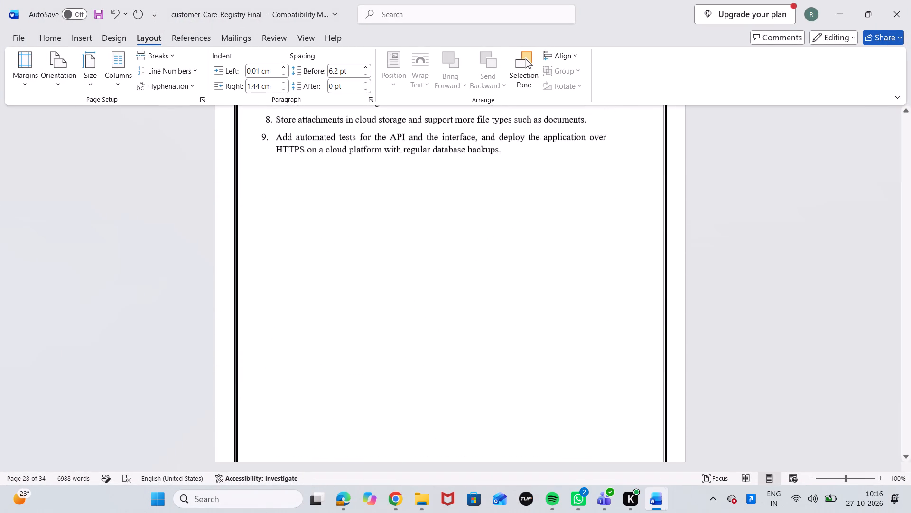
{"action": "scroll", "coordinate": [522, 279], "scroll_direction": "up", "scroll_amount": 1}
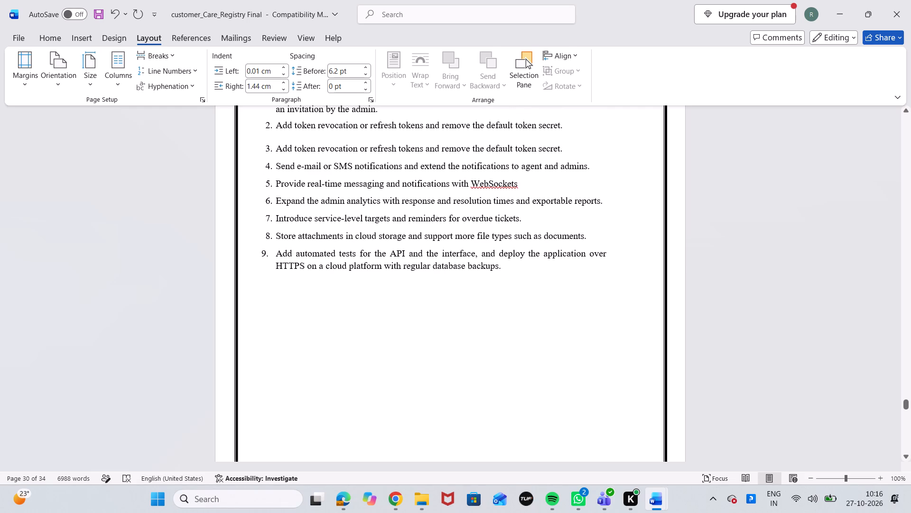
Delete the ninth item, about automated tests and HTTPS cloud deployment, from the 5.3 FUTURE SCOPE numbered list.
{"action": "left_click_drag", "start_coordinate": [298, 267], "coordinate": [504, 261]}
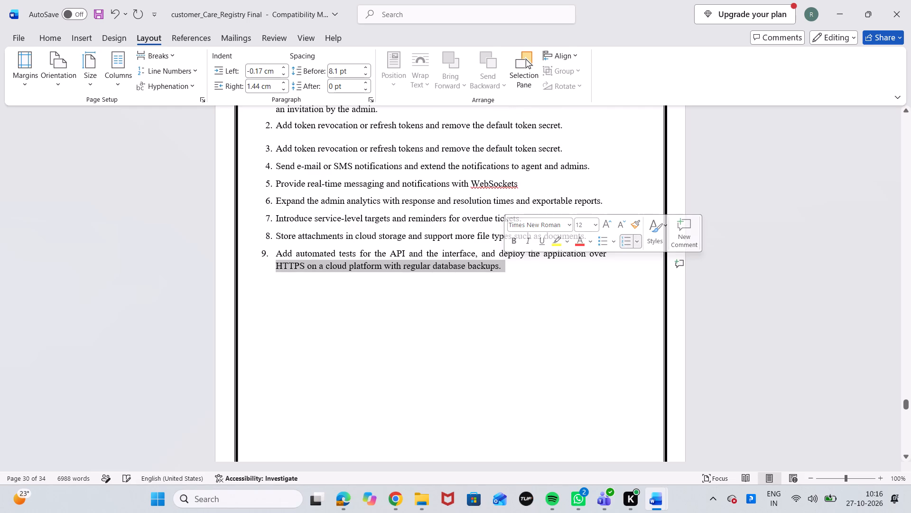
{"action": "left_click", "coordinate": [514, 275]}
{"action": "left_click_drag", "start_coordinate": [514, 275], "coordinate": [232, 262]}
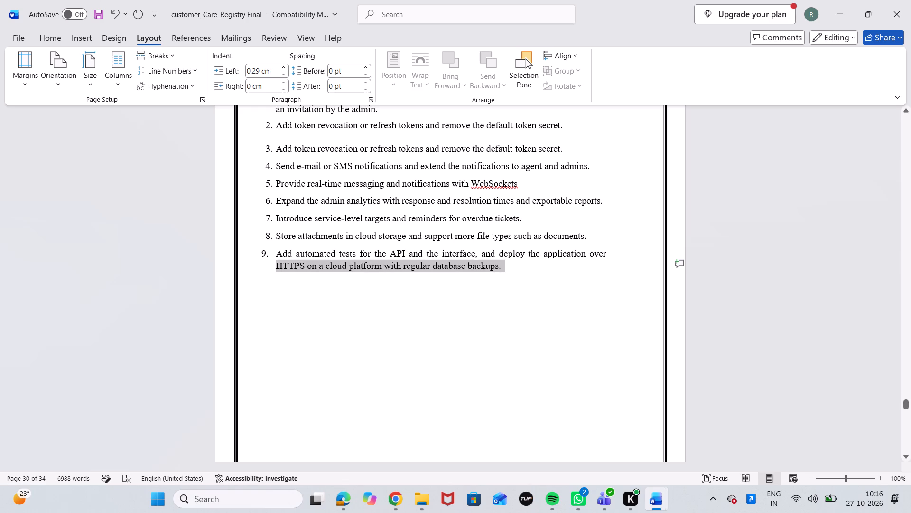
{"action": "left_click_drag", "start_coordinate": [232, 262], "coordinate": [158, 249]}
{"action": "key", "text": "BackSpace"}
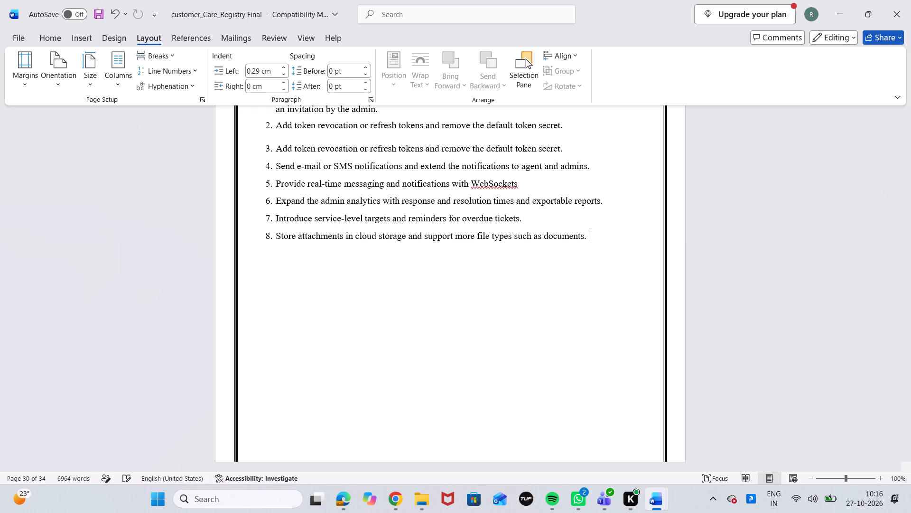
Set the left indent of all items in the 5.3 FUTURE SCOPE numbered list to 1 cm.
{"action": "scroll", "coordinate": [158, 249], "scroll_direction": "up", "scroll_amount": 2}
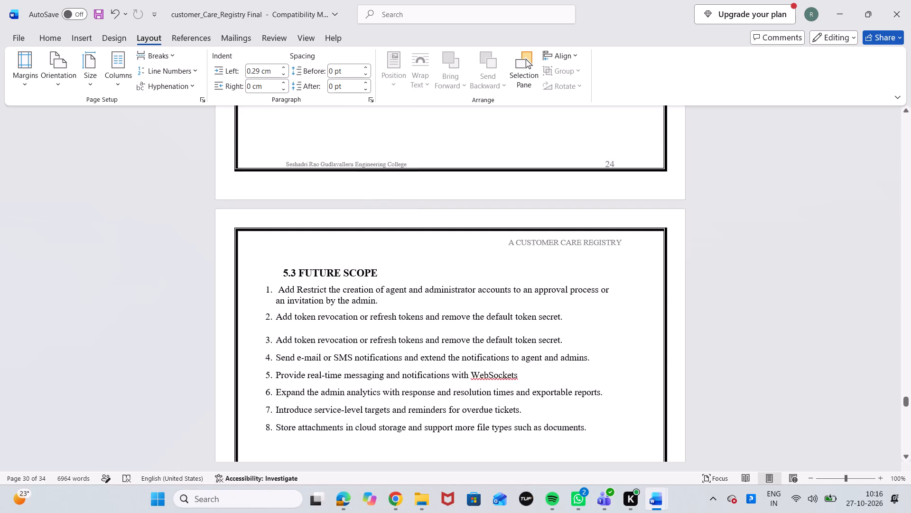
{"action": "left_click_drag", "start_coordinate": [594, 435], "coordinate": [498, 383]}
{"action": "left_click_drag", "start_coordinate": [498, 383], "coordinate": [284, 280]}
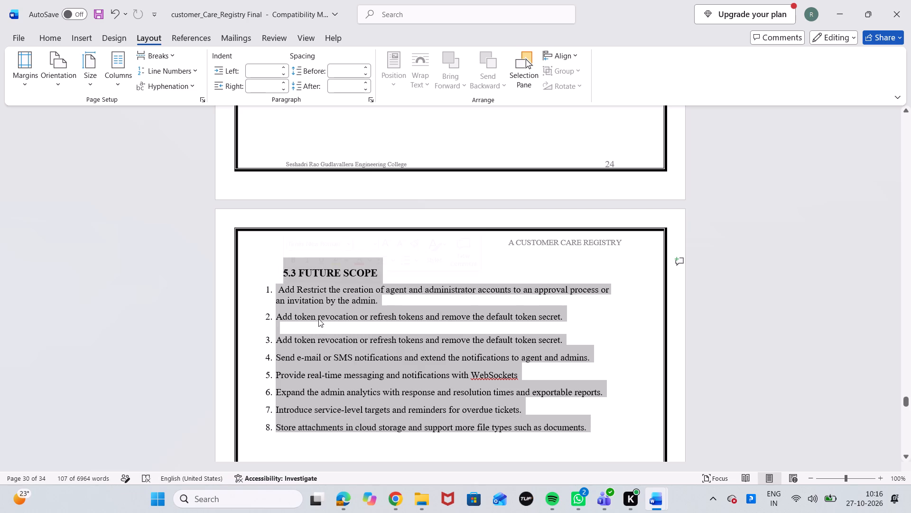
{"action": "left_click", "coordinate": [318, 319]}
{"action": "left_click_drag", "start_coordinate": [278, 286], "coordinate": [579, 439]}
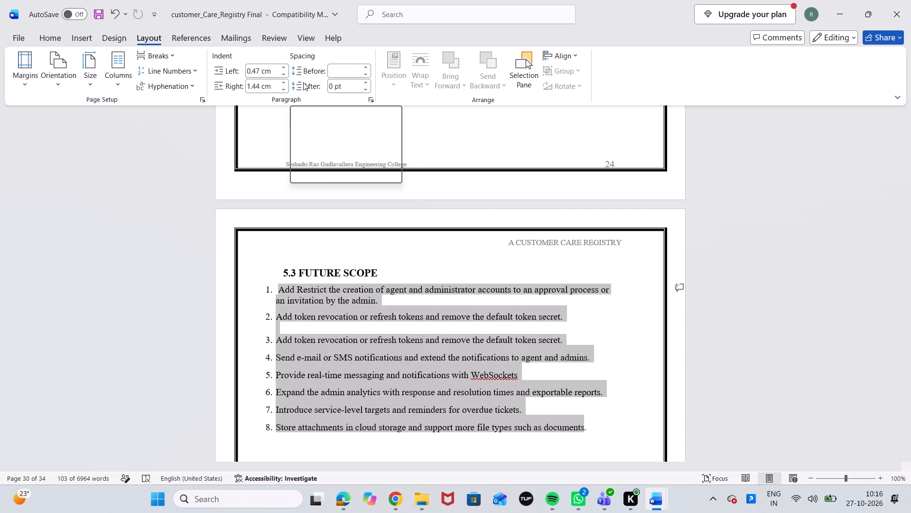
{"action": "left_click", "coordinate": [258, 69]}
{"action": "key", "text": "1"}
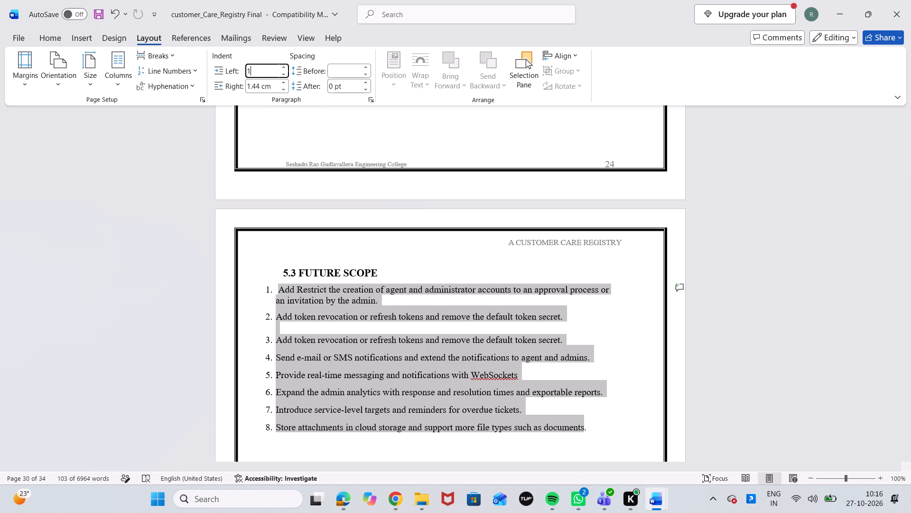
{"action": "key", "text": "Return"}
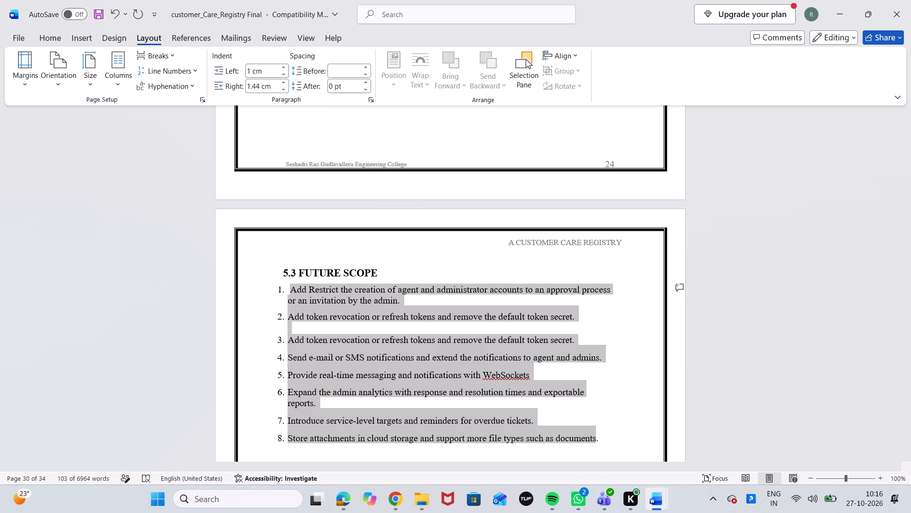
Delete two leading spaces in front of the 5.3 FUTURE SCOPE heading to shift it left.
{"action": "scroll", "coordinate": [258, 69], "scroll_direction": "up", "scroll_amount": 2}
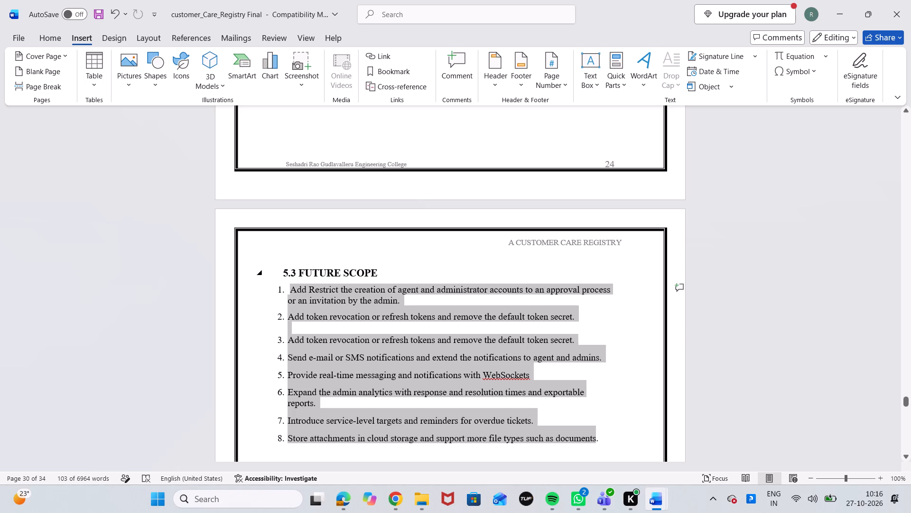
{"action": "left_click", "coordinate": [280, 272]}
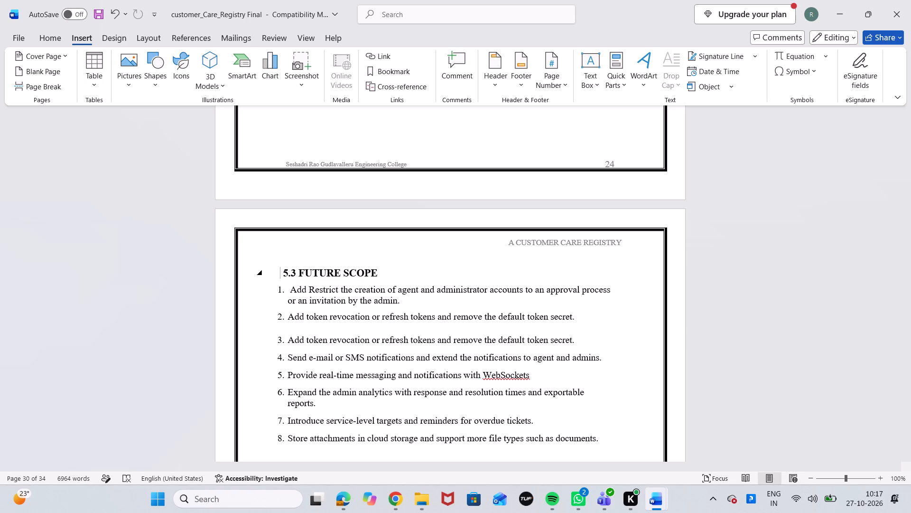
{"action": "key", "text": "BackSpace"}
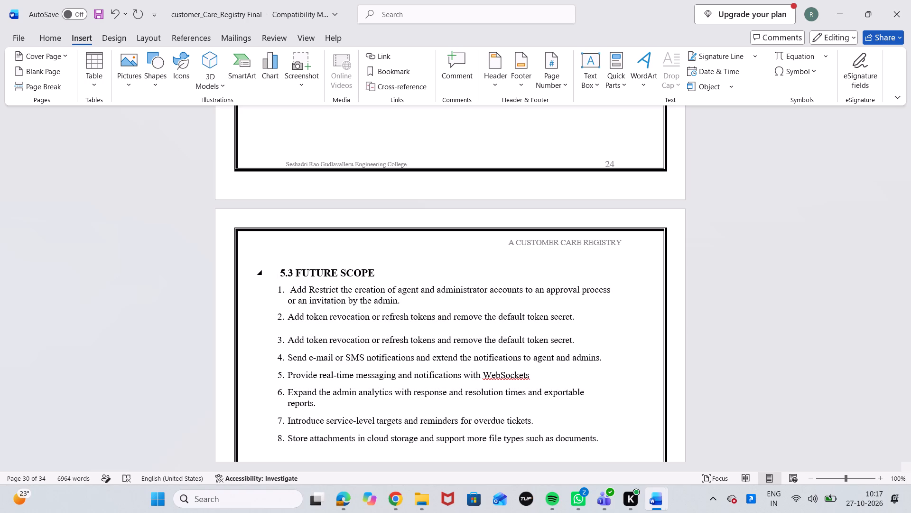
{"action": "key", "text": "BackSpace"}
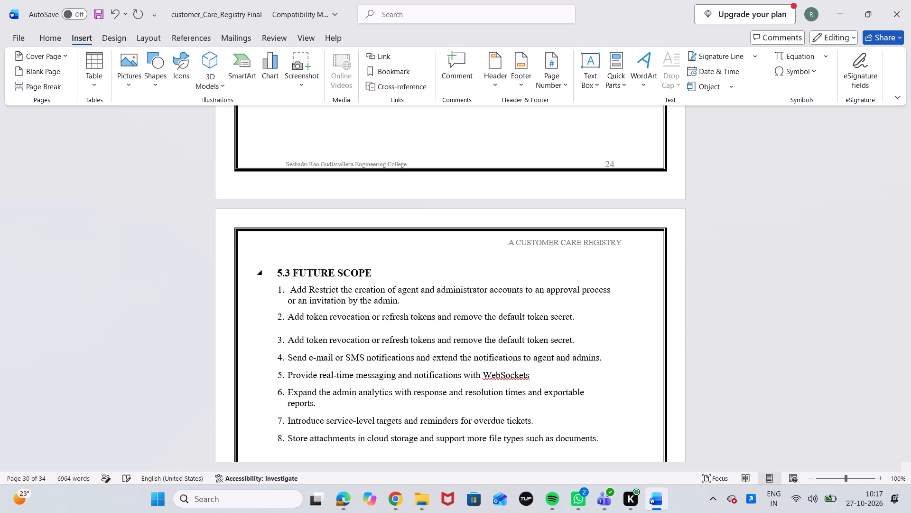
Set the left indent of the whole bullet list under 5.2 LIMITATIONS on page 29 to 1 cm.
{"action": "scroll", "coordinate": [387, 297], "scroll_direction": "up", "scroll_amount": 3}
{"action": "left_click", "coordinate": [387, 297]}
{"action": "scroll", "coordinate": [387, 297], "scroll_direction": "up", "scroll_amount": 1}
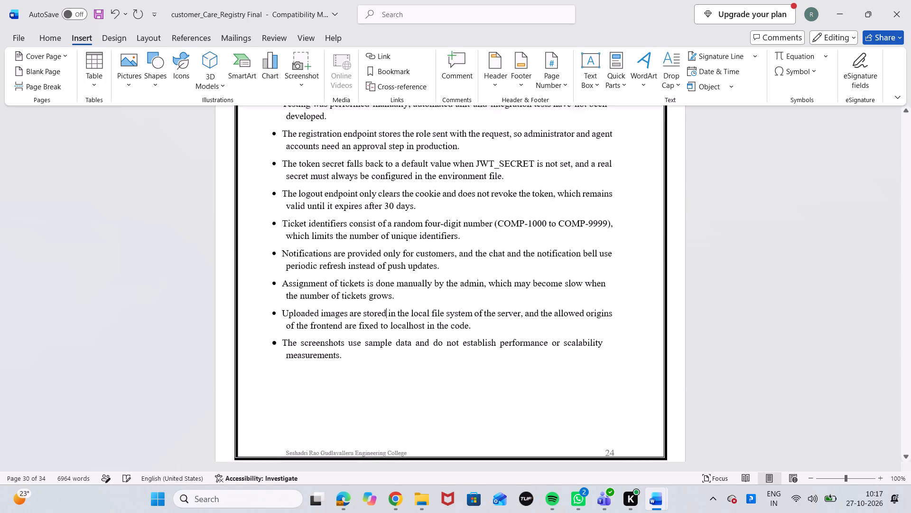
{"action": "scroll", "coordinate": [387, 297], "scroll_direction": "up", "scroll_amount": 3}
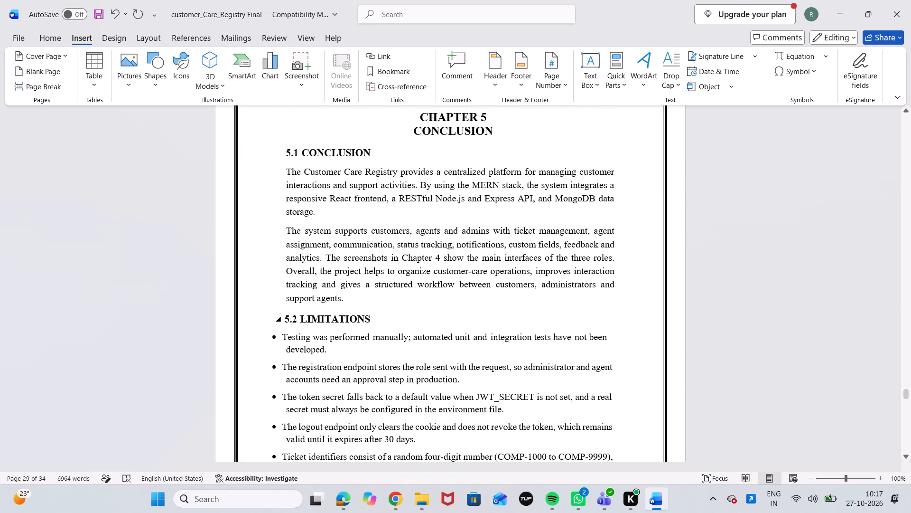
{"action": "scroll", "coordinate": [296, 364], "scroll_direction": "down", "scroll_amount": 1}
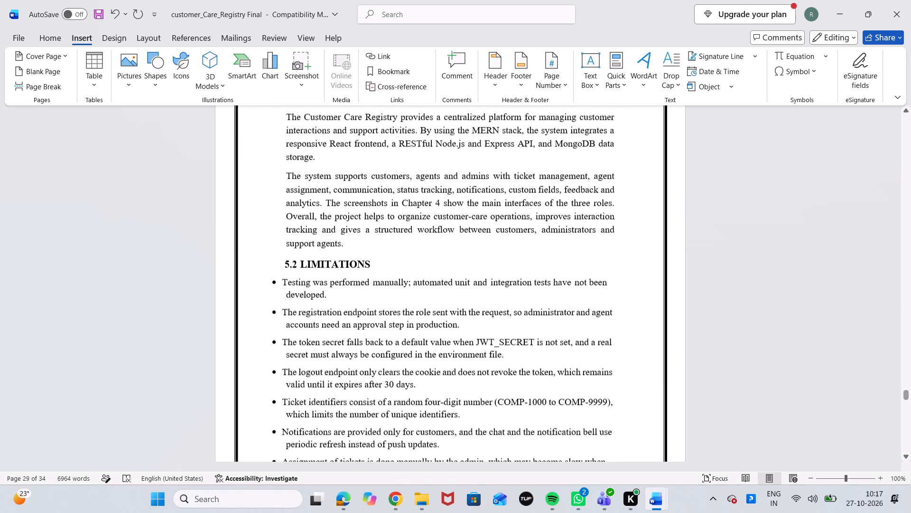
{"action": "scroll", "coordinate": [296, 364], "scroll_direction": "down", "scroll_amount": 1}
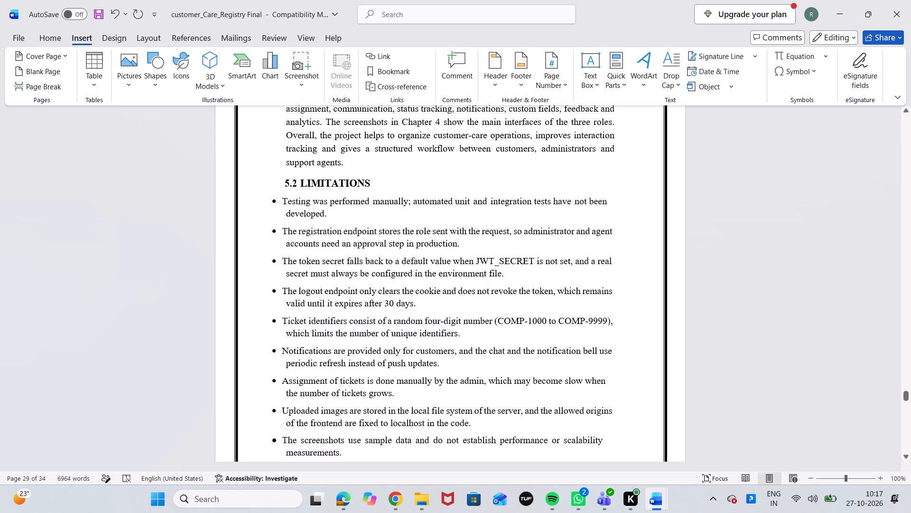
{"action": "left_click_drag", "start_coordinate": [348, 454], "coordinate": [284, 161]}
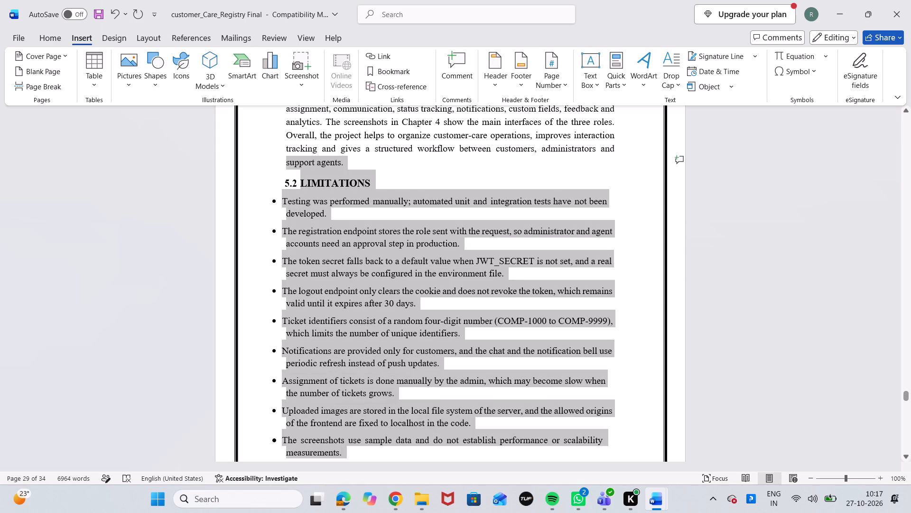
{"action": "left_click_drag", "start_coordinate": [284, 161], "coordinate": [279, 197]}
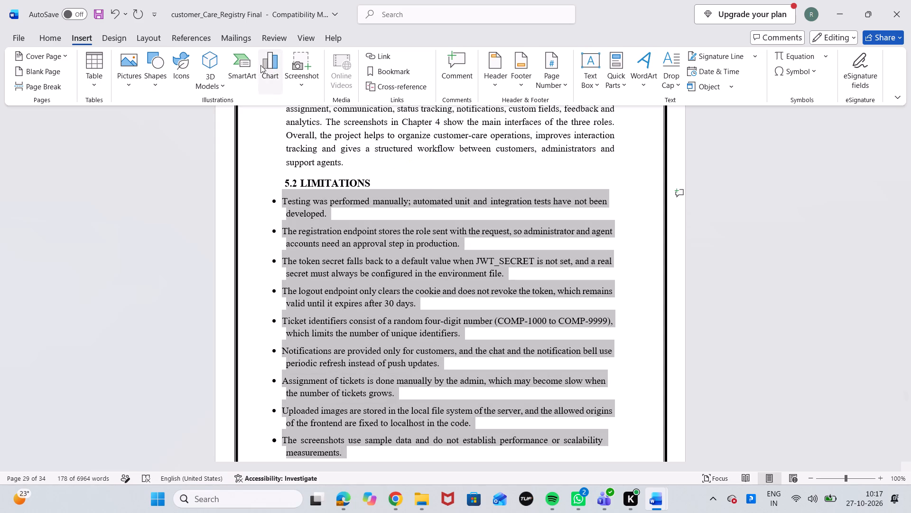
{"action": "left_click", "coordinate": [148, 42]}
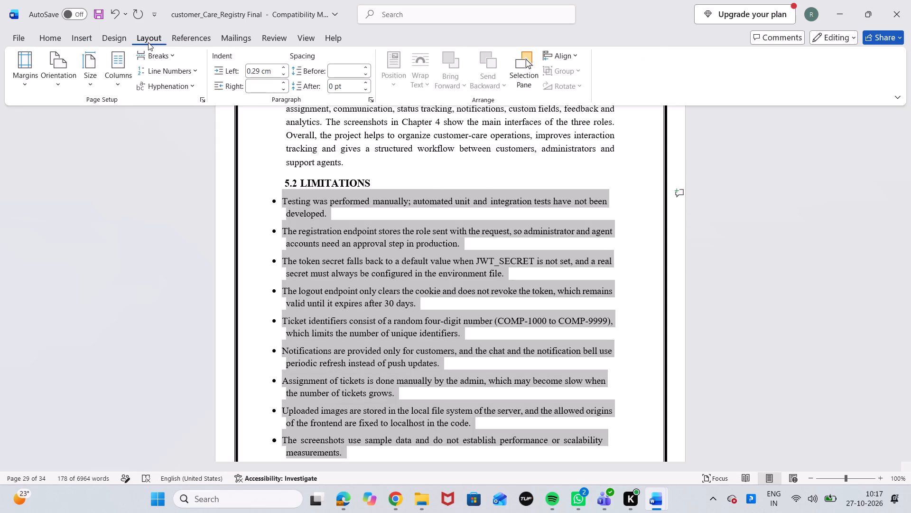
{"action": "left_click", "coordinate": [263, 69]}
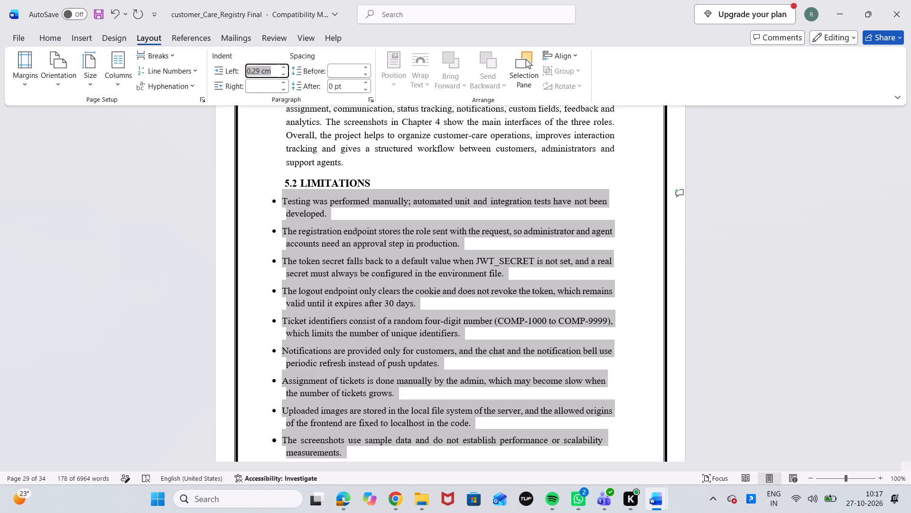
{"action": "key", "text": "1"}
{"action": "key", "text": "Return"}
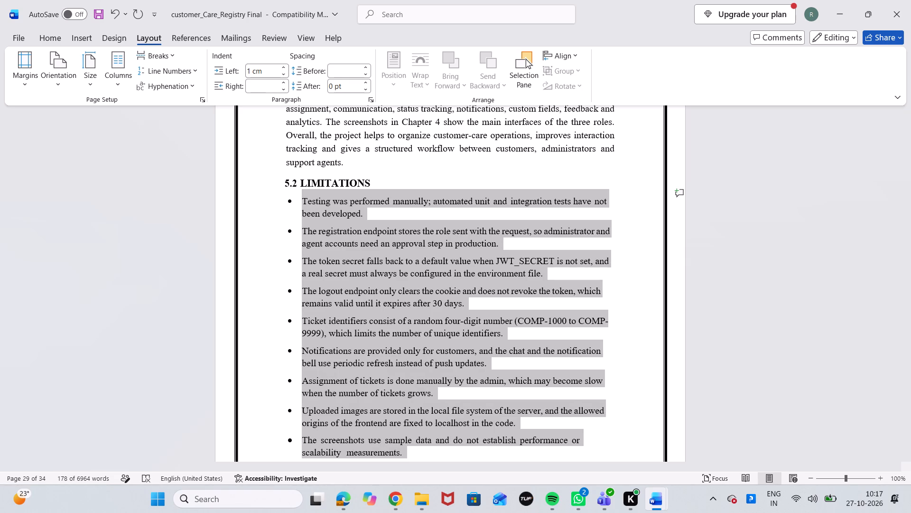
Set the left indent of all bullets under 4.15 DISCUSSION on page 28 to 1 cm.
{"action": "scroll", "coordinate": [263, 69], "scroll_direction": "down", "scroll_amount": 2}
{"action": "scroll", "coordinate": [397, 194], "scroll_direction": "down", "scroll_amount": 3}
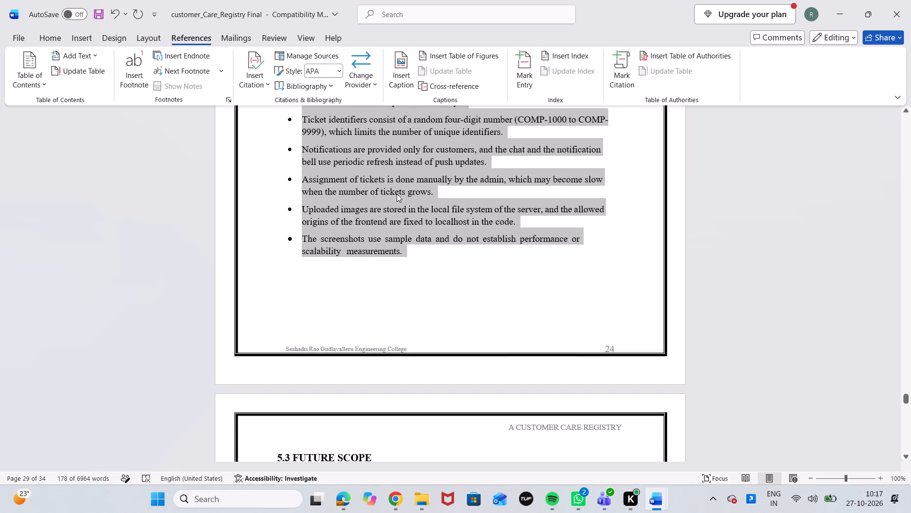
{"action": "left_click", "coordinate": [432, 261]}
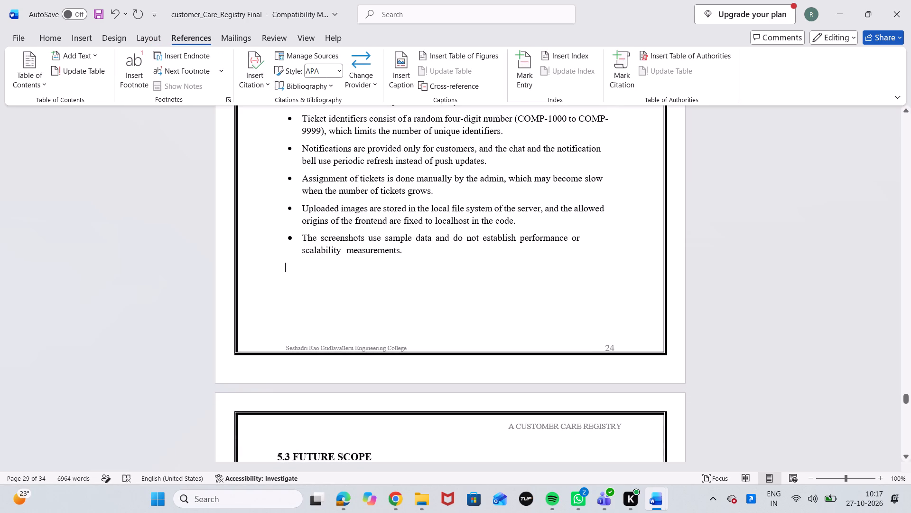
{"action": "scroll", "coordinate": [432, 261], "scroll_direction": "down", "scroll_amount": 1}
{"action": "scroll", "coordinate": [432, 261], "scroll_direction": "up", "scroll_amount": 2}
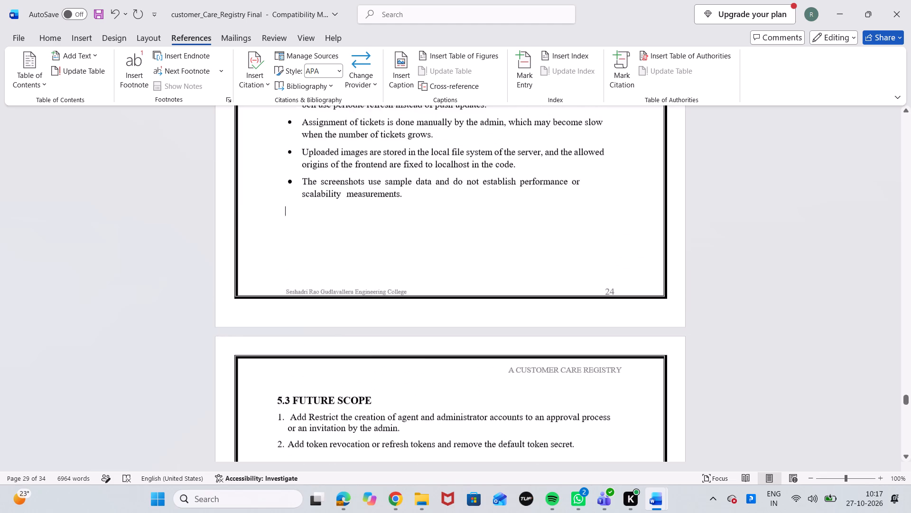
{"action": "scroll", "coordinate": [432, 261], "scroll_direction": "up", "scroll_amount": 6}
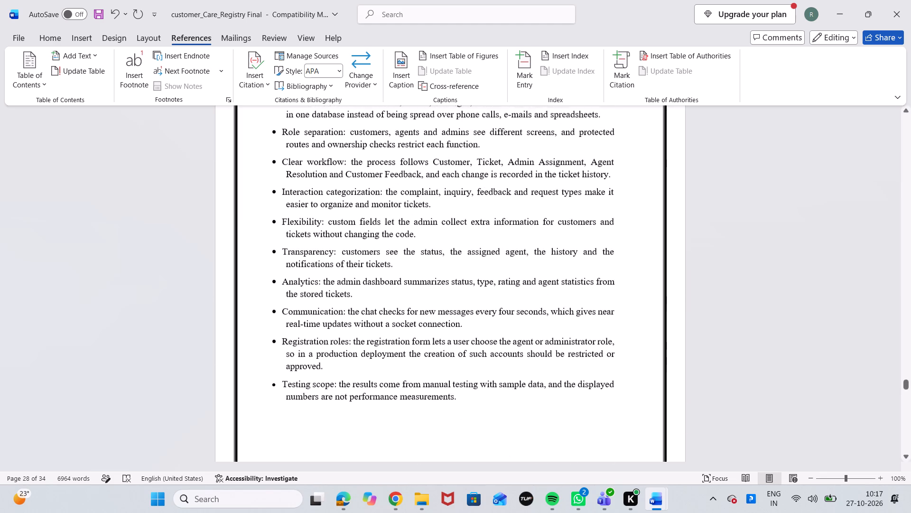
{"action": "scroll", "coordinate": [432, 261], "scroll_direction": "up", "scroll_amount": 1}
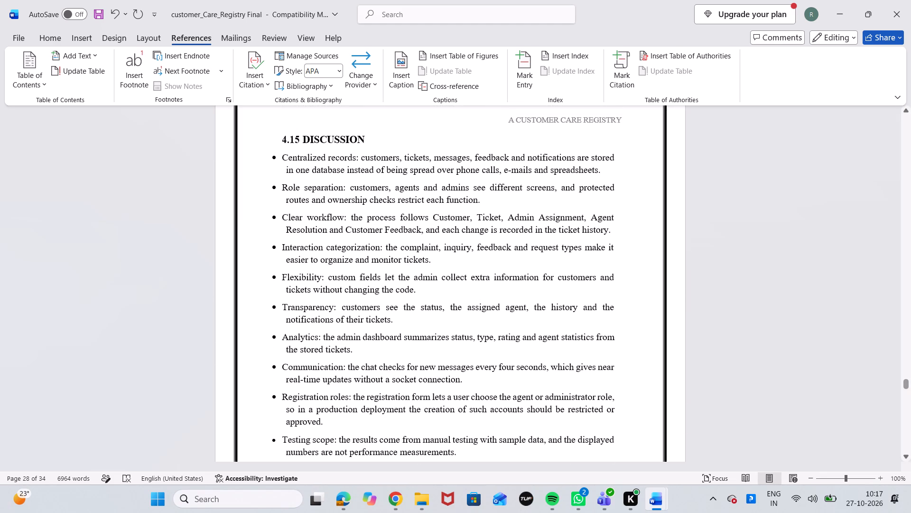
{"action": "left_click_drag", "start_coordinate": [460, 458], "coordinate": [288, 189]}
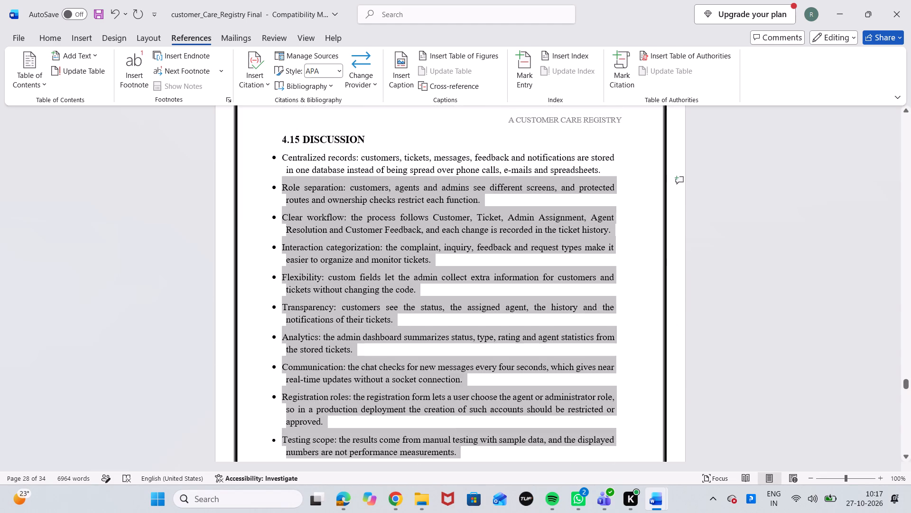
{"action": "left_click_drag", "start_coordinate": [288, 189], "coordinate": [284, 159]}
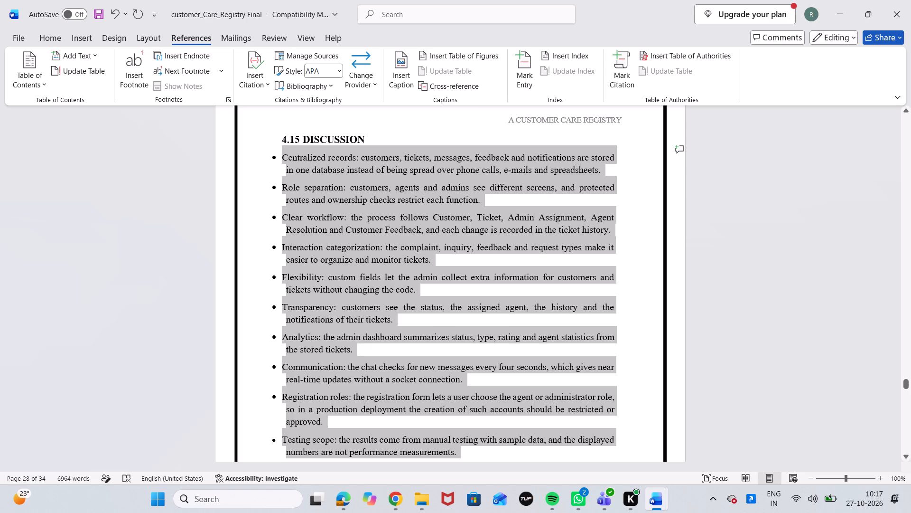
{"action": "left_click_drag", "start_coordinate": [284, 159], "coordinate": [284, 159]}
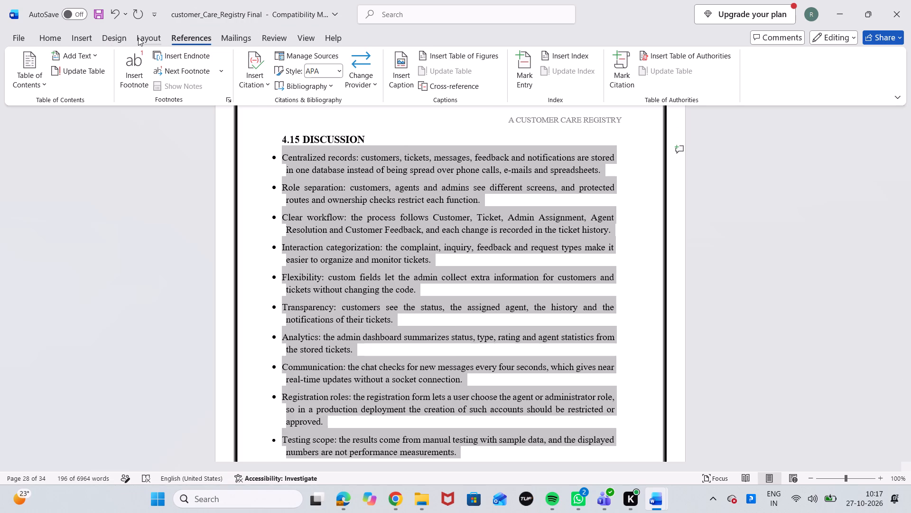
{"action": "left_click", "coordinate": [138, 38]}
{"action": "left_click", "coordinate": [258, 71]}
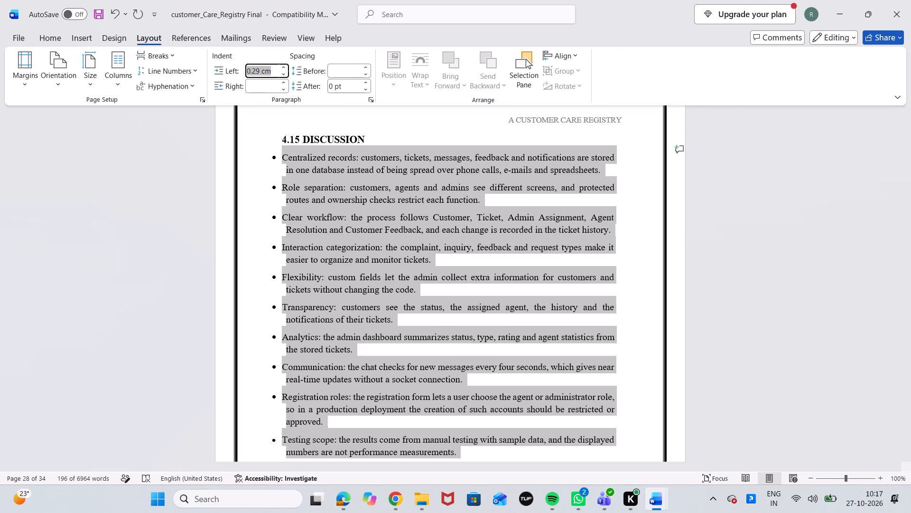
{"action": "key", "text": "1"}
{"action": "key", "text": "Return"}
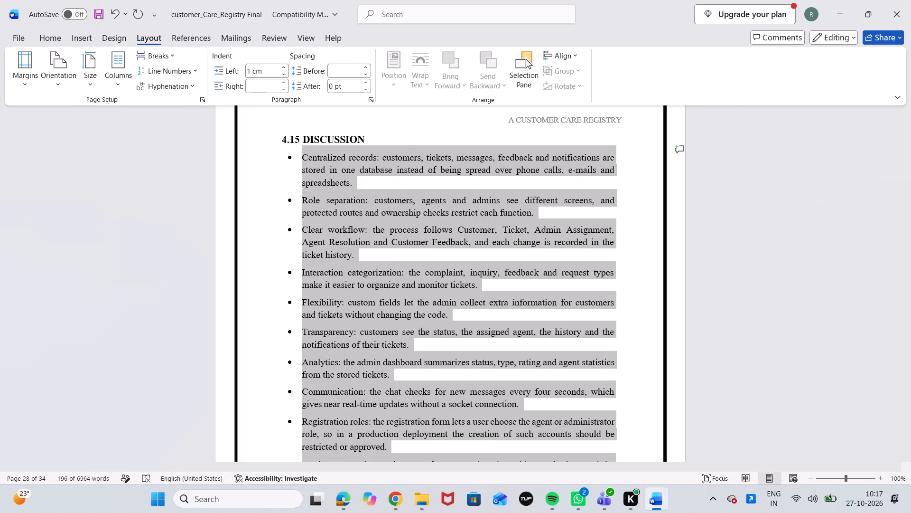
Review the report's pages from 4.15 DISCUSSION back through Chapters 4, 3, 2 and 1 to the INDEX page.
{"action": "scroll", "coordinate": [418, 174], "scroll_direction": "down", "scroll_amount": 2}
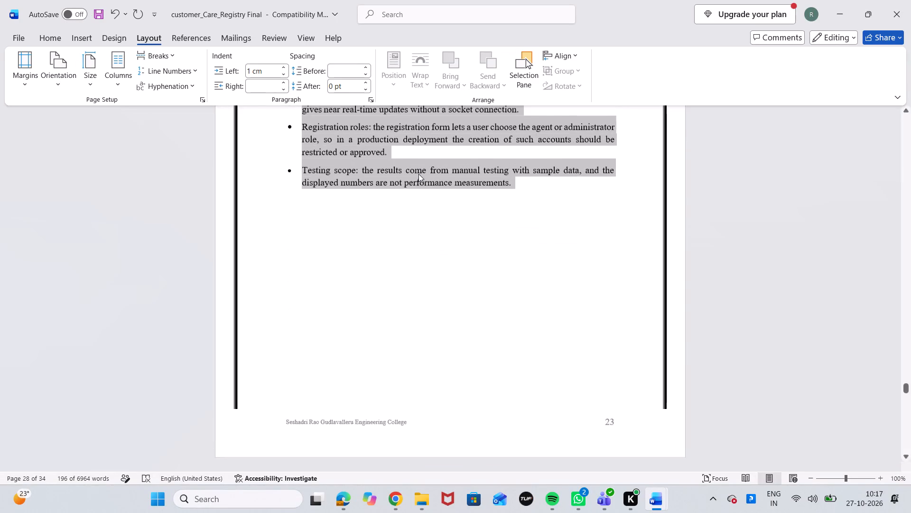
{"action": "scroll", "coordinate": [418, 174], "scroll_direction": "down", "scroll_amount": 2}
{"action": "scroll", "coordinate": [418, 174], "scroll_direction": "up", "scroll_amount": 2}
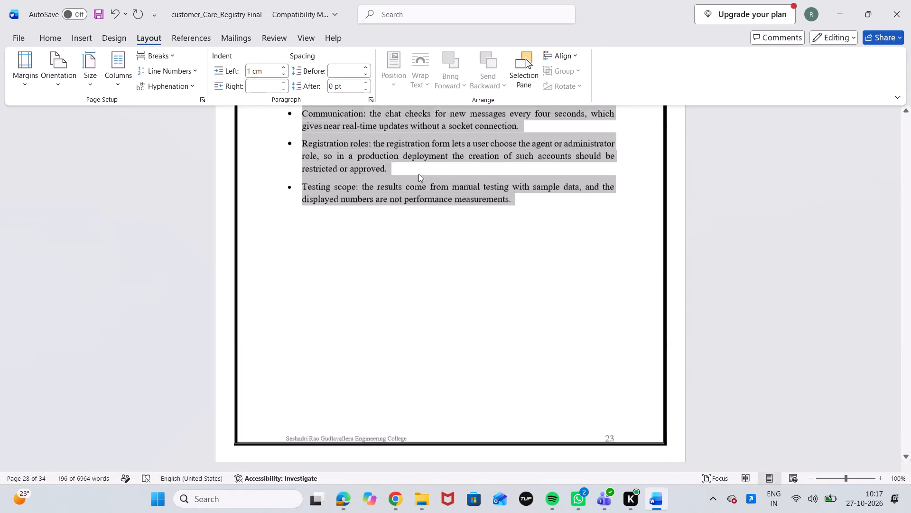
{"action": "scroll", "coordinate": [418, 174], "scroll_direction": "up", "scroll_amount": 9}
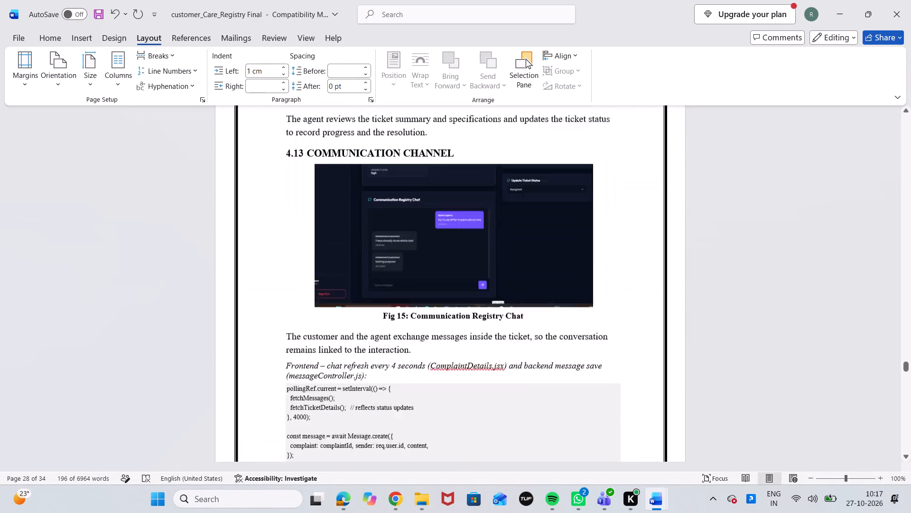
{"action": "scroll", "coordinate": [418, 174], "scroll_direction": "up", "scroll_amount": 4}
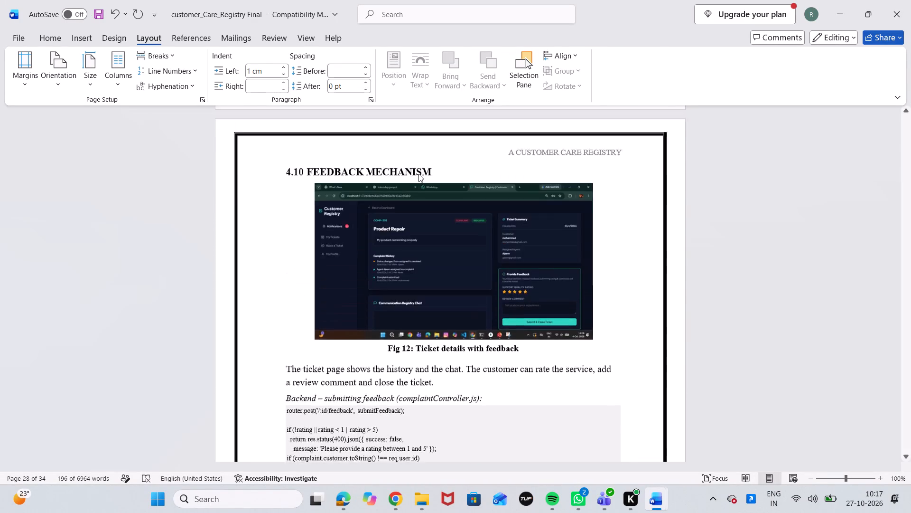
{"action": "scroll", "coordinate": [418, 174], "scroll_direction": "up", "scroll_amount": 9}
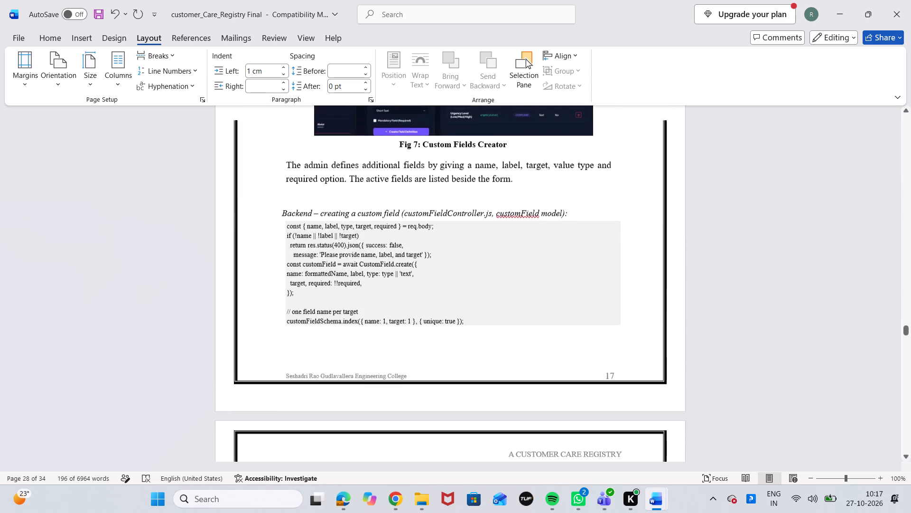
{"action": "scroll", "coordinate": [418, 174], "scroll_direction": "up", "scroll_amount": 3}
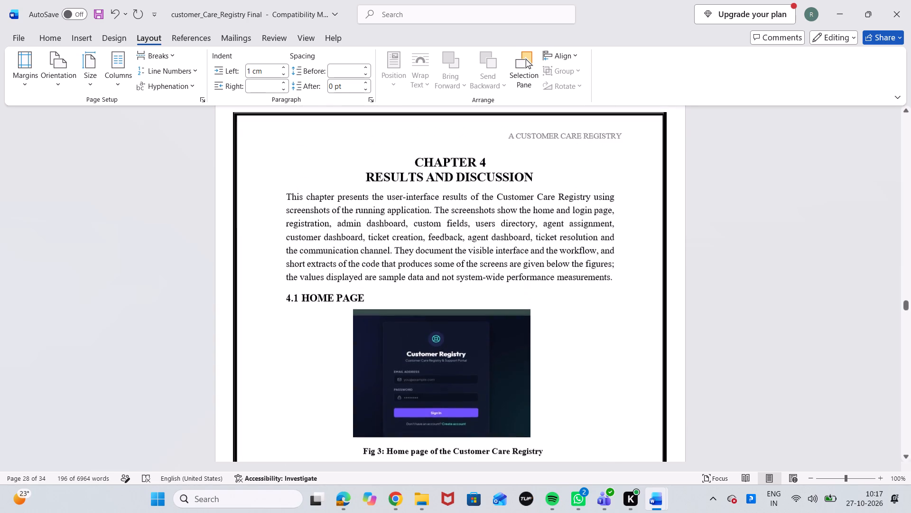
{"action": "scroll", "coordinate": [418, 174], "scroll_direction": "up", "scroll_amount": 6}
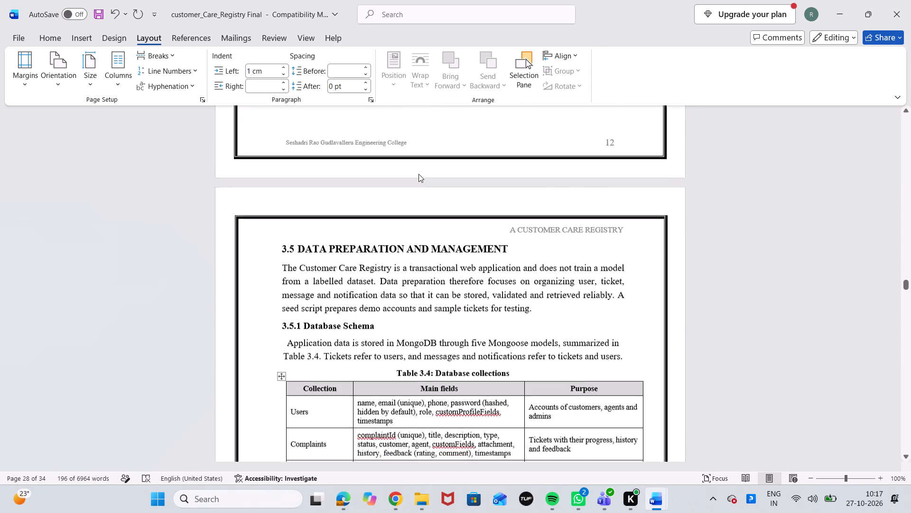
{"action": "scroll", "coordinate": [418, 174], "scroll_direction": "up", "scroll_amount": 3}
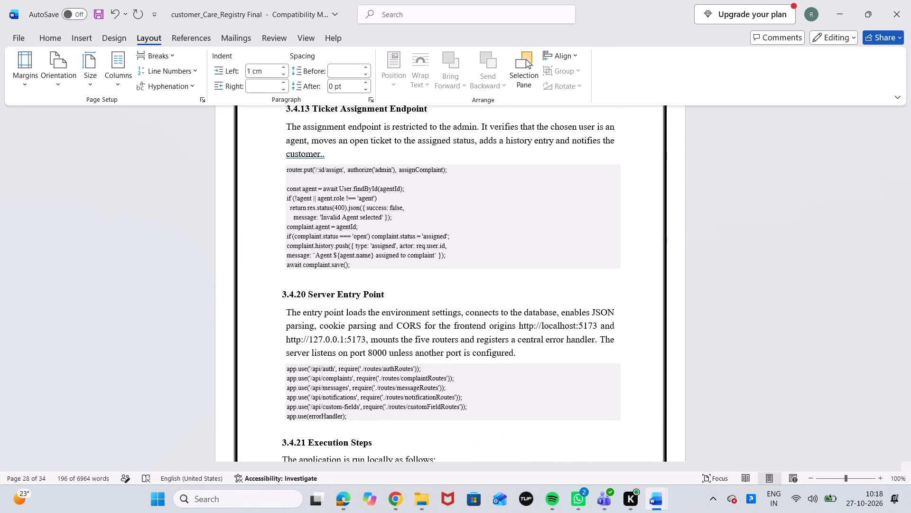
{"action": "scroll", "coordinate": [418, 174], "scroll_direction": "up", "scroll_amount": 14}
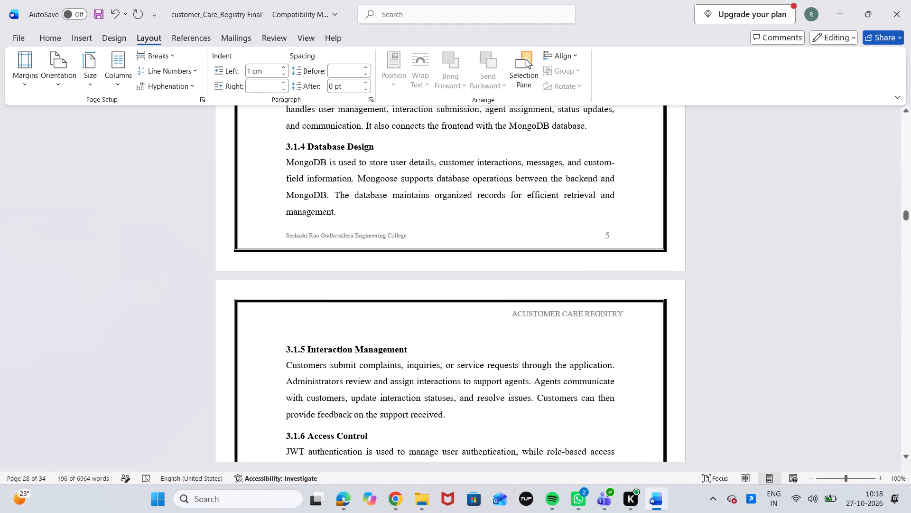
{"action": "scroll", "coordinate": [418, 174], "scroll_direction": "up", "scroll_amount": 6}
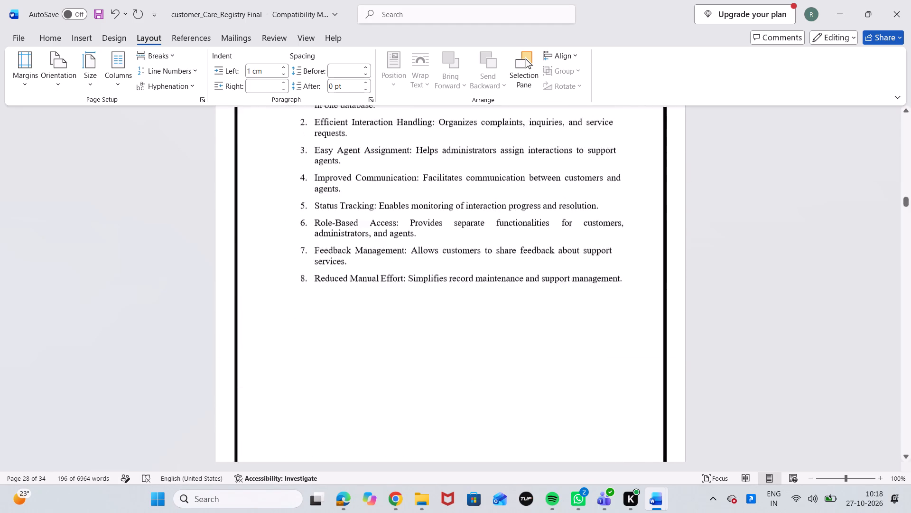
{"action": "scroll", "coordinate": [418, 174], "scroll_direction": "up", "scroll_amount": 2}
{"action": "scroll", "coordinate": [418, 174], "scroll_direction": "down", "scroll_amount": 1}
{"action": "scroll", "coordinate": [418, 174], "scroll_direction": "up", "scroll_amount": 2}
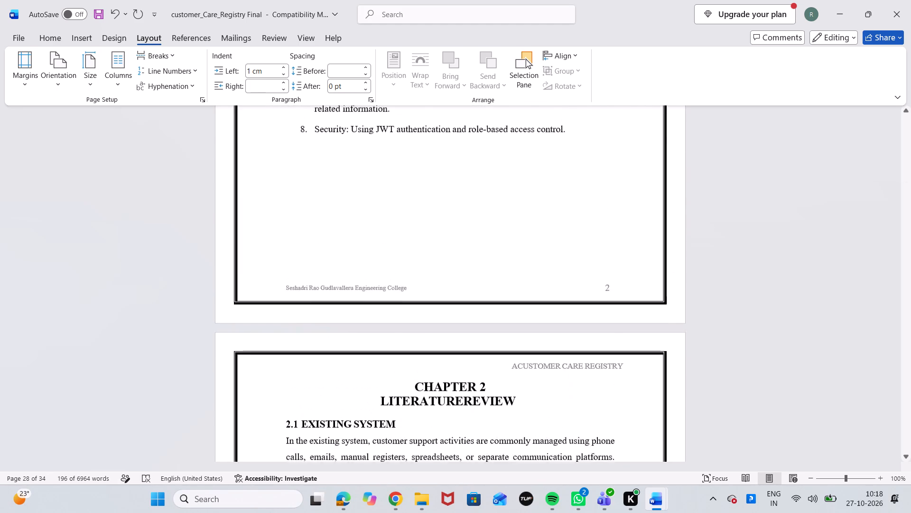
{"action": "scroll", "coordinate": [418, 174], "scroll_direction": "up", "scroll_amount": 5}
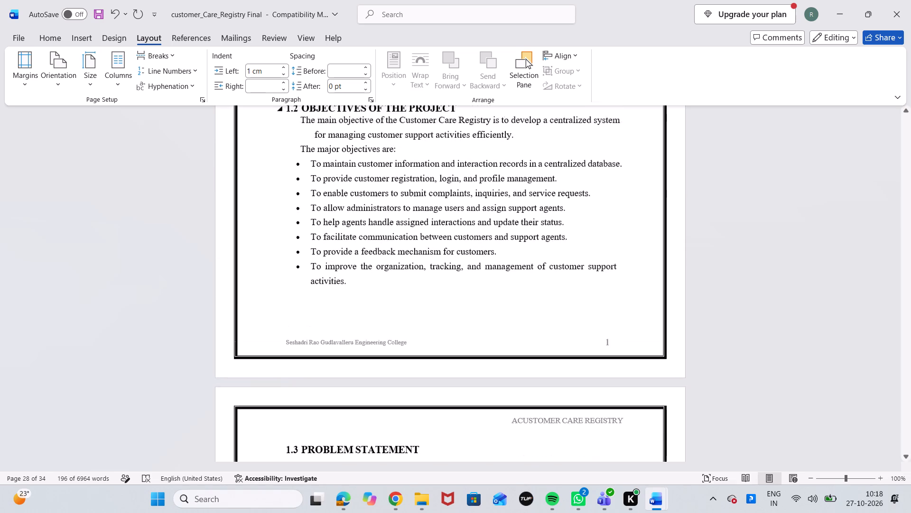
{"action": "scroll", "coordinate": [418, 174], "scroll_direction": "up", "scroll_amount": 7}
Review the report's closing pages, from the outcome mapping table back through REFERENCES and 5.3 FUTURE SCOPE to the start of Chapter 5.
{"action": "scroll", "coordinate": [418, 174], "scroll_direction": "down", "scroll_amount": 2}
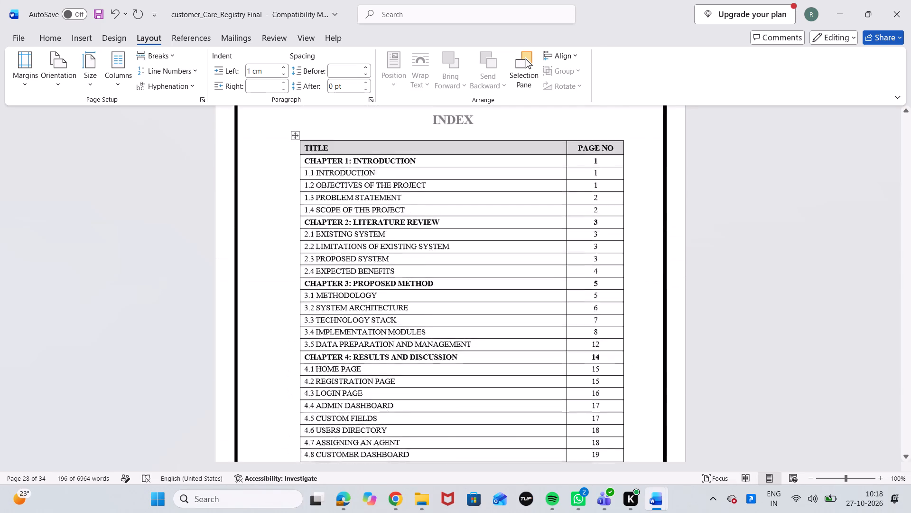
{"action": "scroll", "coordinate": [418, 174], "scroll_direction": "down", "scroll_amount": 18}
{"action": "scroll", "coordinate": [418, 174], "scroll_direction": "down", "scroll_amount": 11}
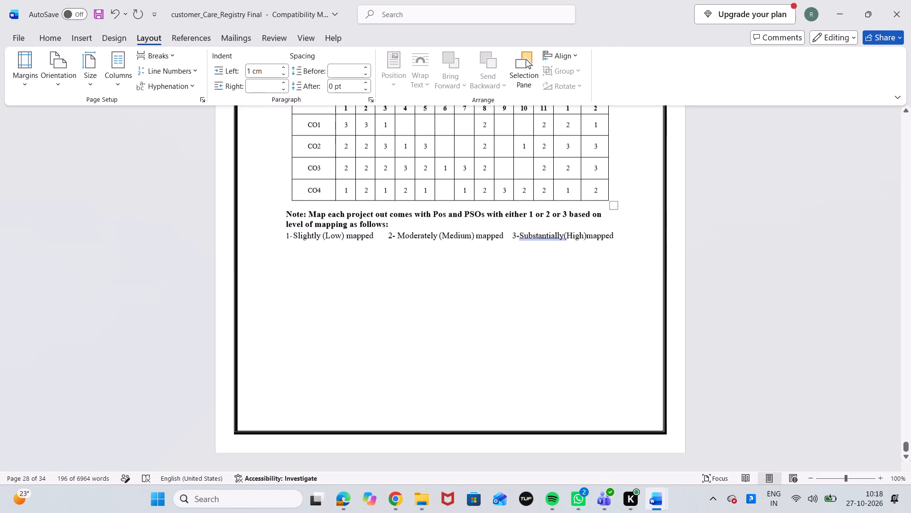
{"action": "scroll", "coordinate": [418, 174], "scroll_direction": "up", "scroll_amount": 9}
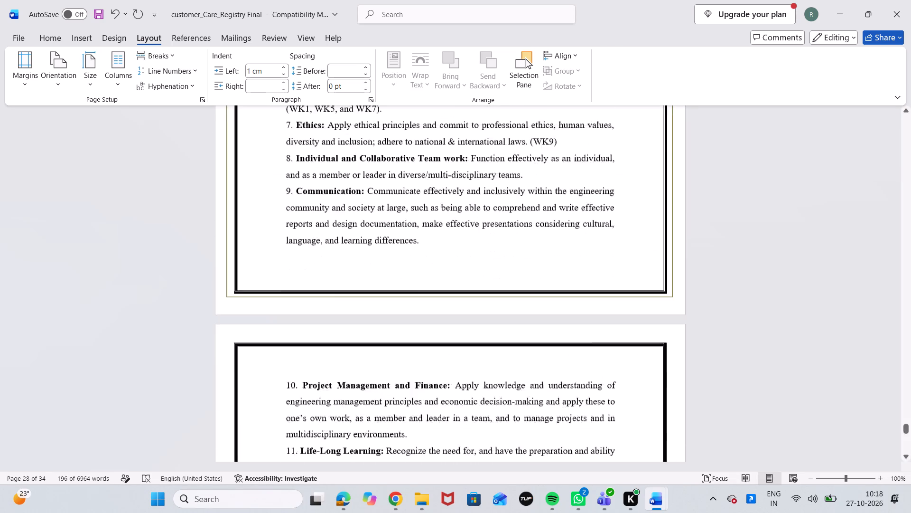
{"action": "scroll", "coordinate": [418, 174], "scroll_direction": "down", "scroll_amount": 2}
{"action": "scroll", "coordinate": [418, 174], "scroll_direction": "up", "scroll_amount": 9}
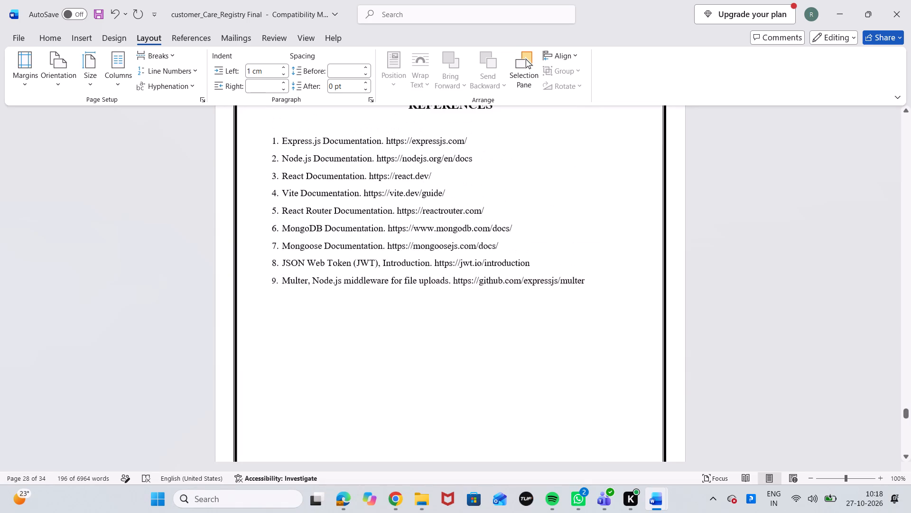
{"action": "scroll", "coordinate": [418, 174], "scroll_direction": "up", "scroll_amount": 8}
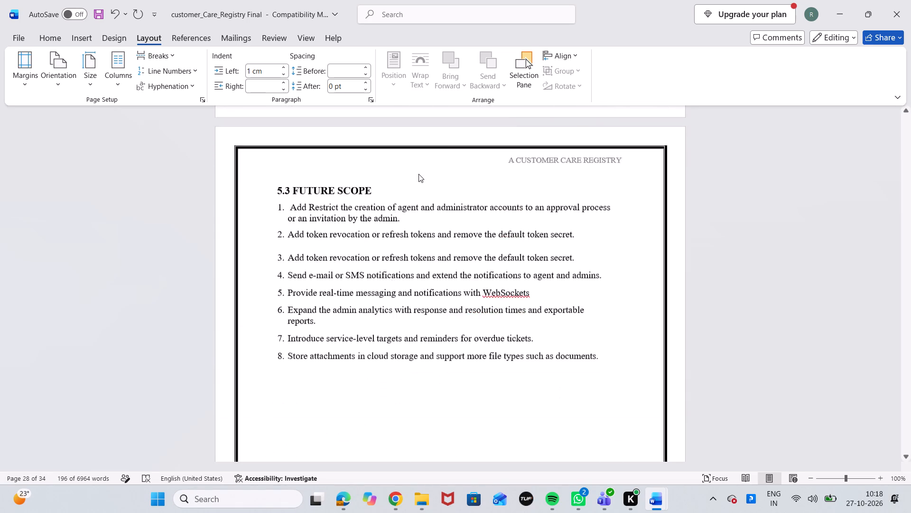
{"action": "scroll", "coordinate": [418, 174], "scroll_direction": "up", "scroll_amount": 1}
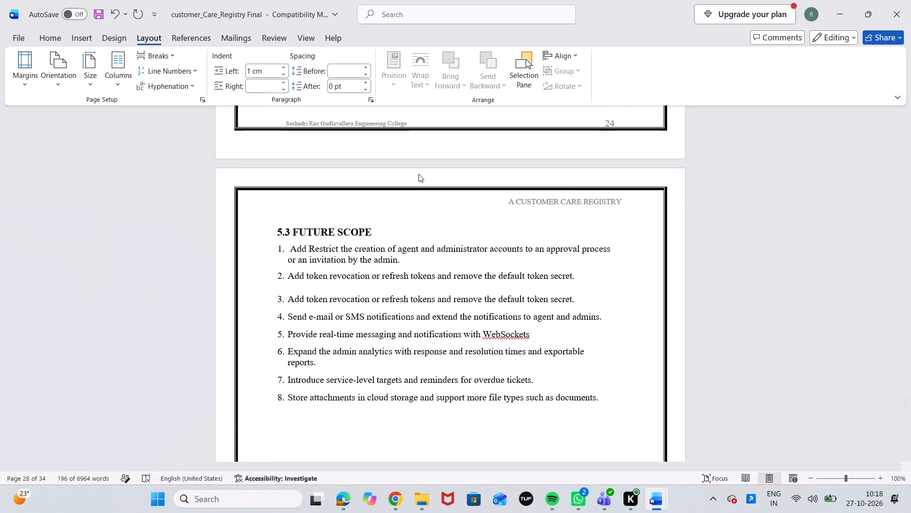
{"action": "scroll", "coordinate": [418, 174], "scroll_direction": "up", "scroll_amount": 4}
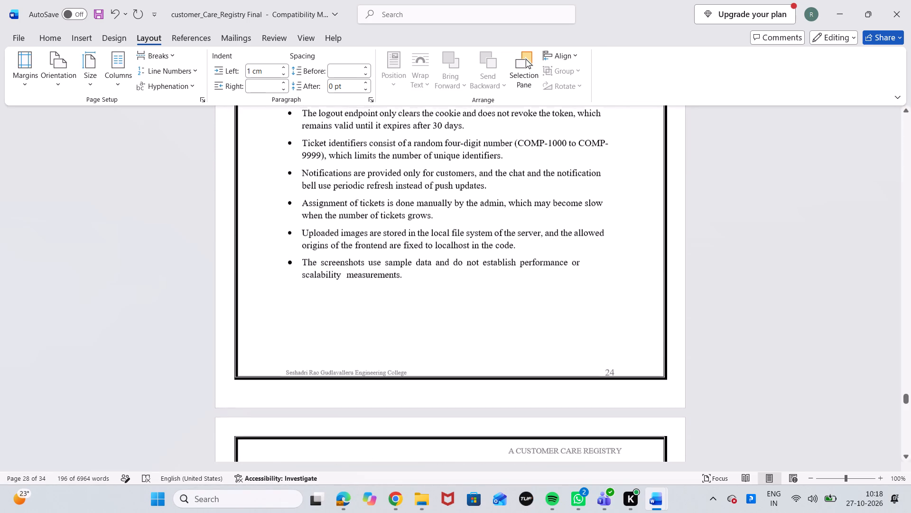
{"action": "scroll", "coordinate": [418, 174], "scroll_direction": "up", "scroll_amount": 3}
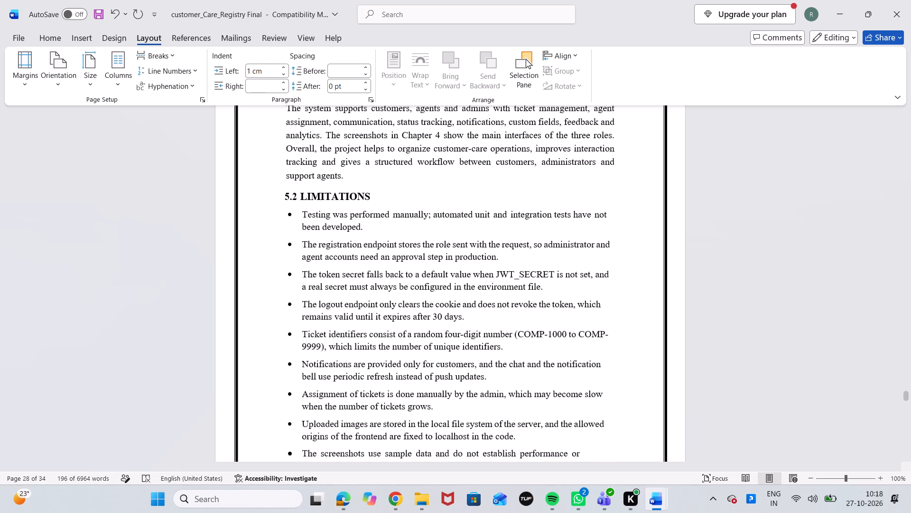
{"action": "scroll", "coordinate": [418, 174], "scroll_direction": "up", "scroll_amount": 3}
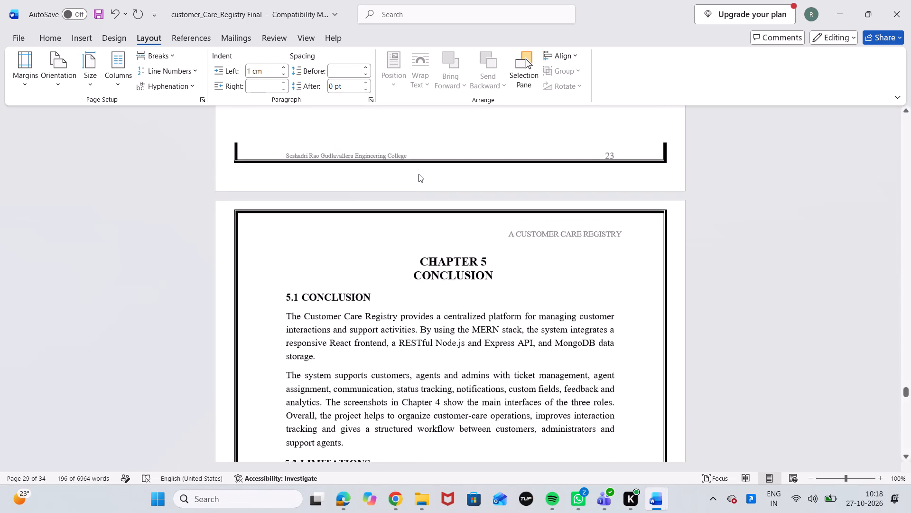
Deselect the 4.15 DISCUSSION bullets and save the customer_Care_Registry Final document.
{"action": "left_click", "coordinate": [411, 139]}
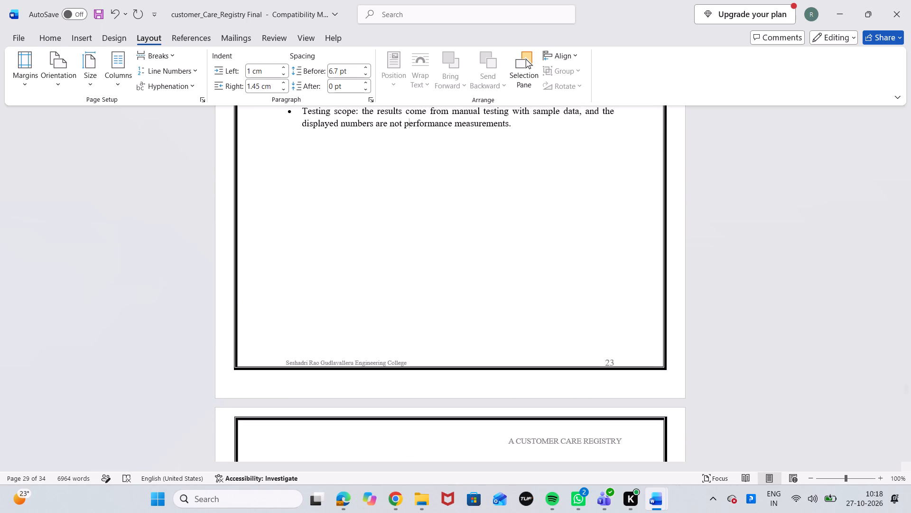
{"action": "scroll", "coordinate": [411, 139], "scroll_direction": "down", "scroll_amount": 2}
{"action": "scroll", "coordinate": [411, 139], "scroll_direction": "up", "scroll_amount": 2}
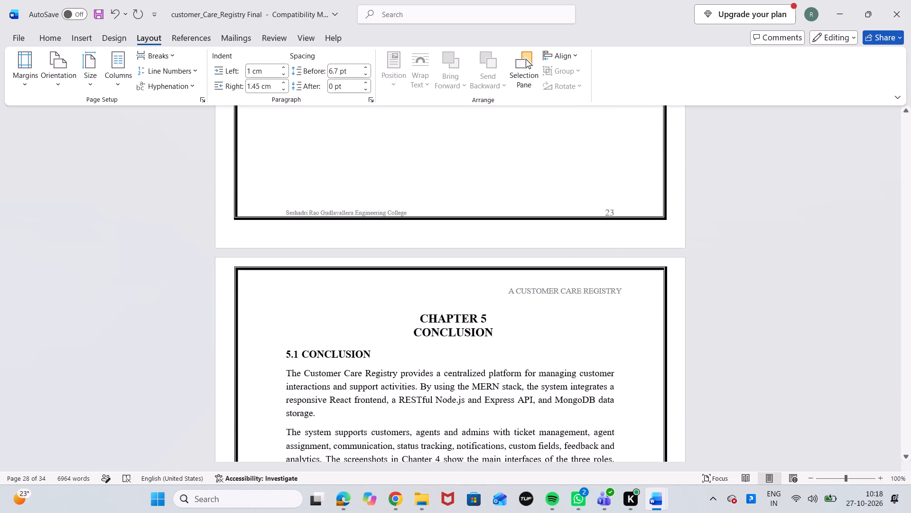
{"action": "scroll", "coordinate": [411, 139], "scroll_direction": "up", "scroll_amount": 1}
{"action": "left_click", "coordinate": [411, 139]}
{"action": "left_click", "coordinate": [411, 139]}
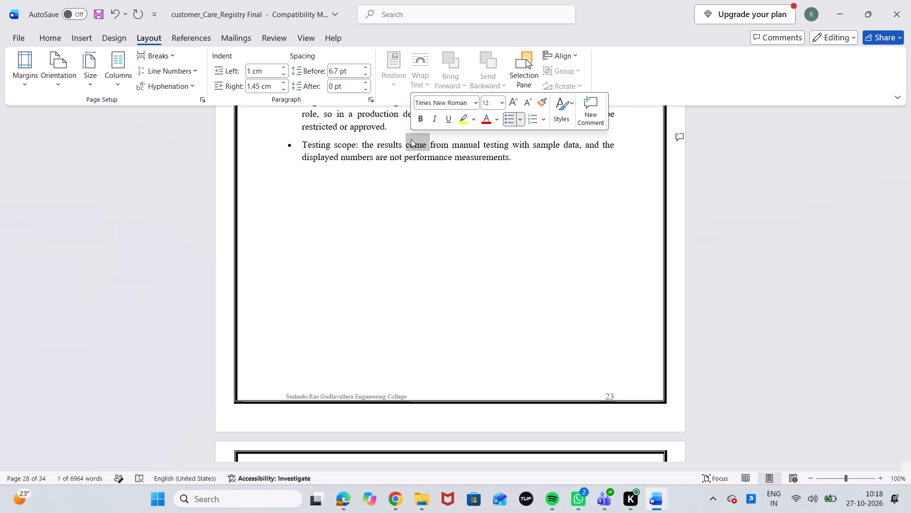
{"action": "left_click", "coordinate": [411, 139]}
{"action": "key", "text": "ctrl+s"}
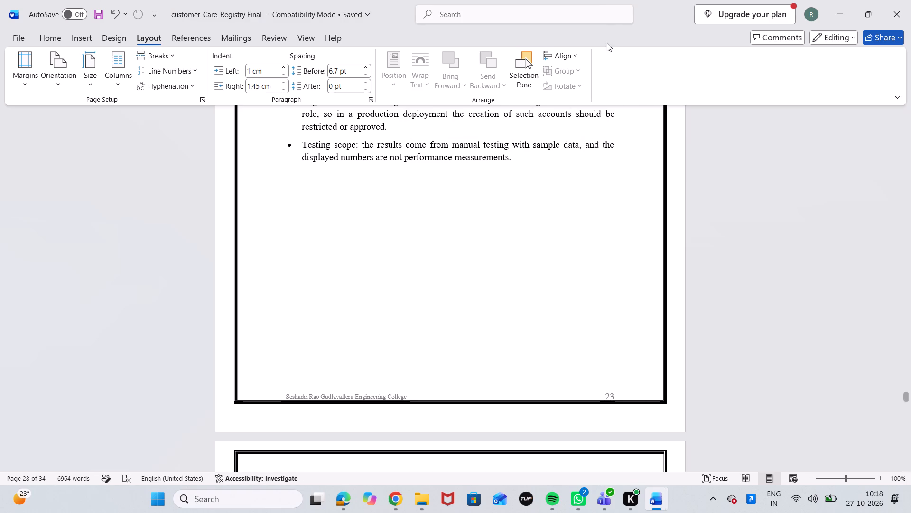
{"action": "left_click", "coordinate": [436, 201]}
{"action": "key", "text": "ctrl+s"}
Minimize the final report and close the other Word document window behind it.
{"action": "left_click", "coordinate": [840, 7]}
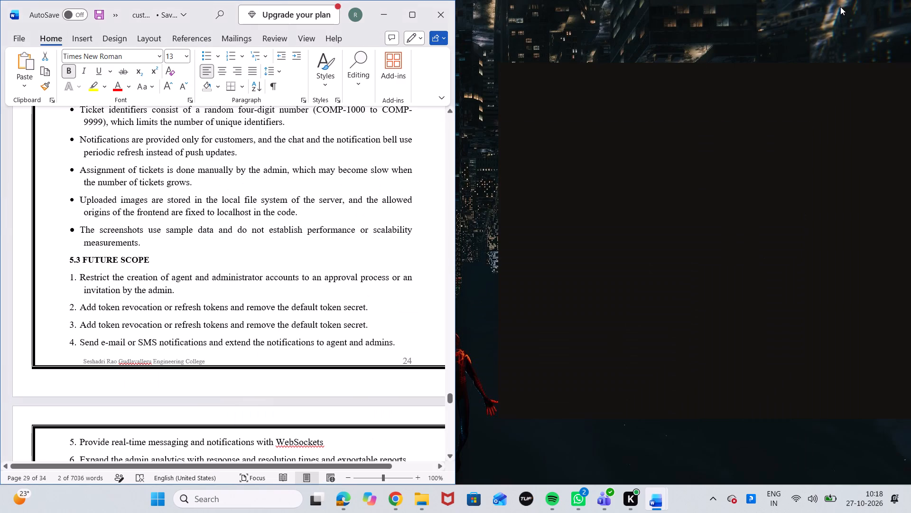
{"action": "left_click", "coordinate": [438, 11]}
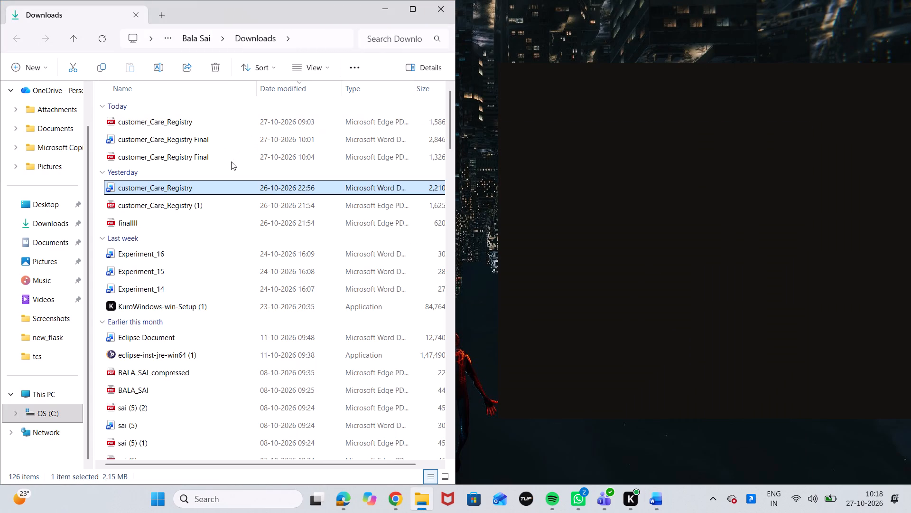
Delete the customer_Care_Registry Final PDF from the Downloads folder.
{"action": "left_click", "coordinate": [231, 161]}
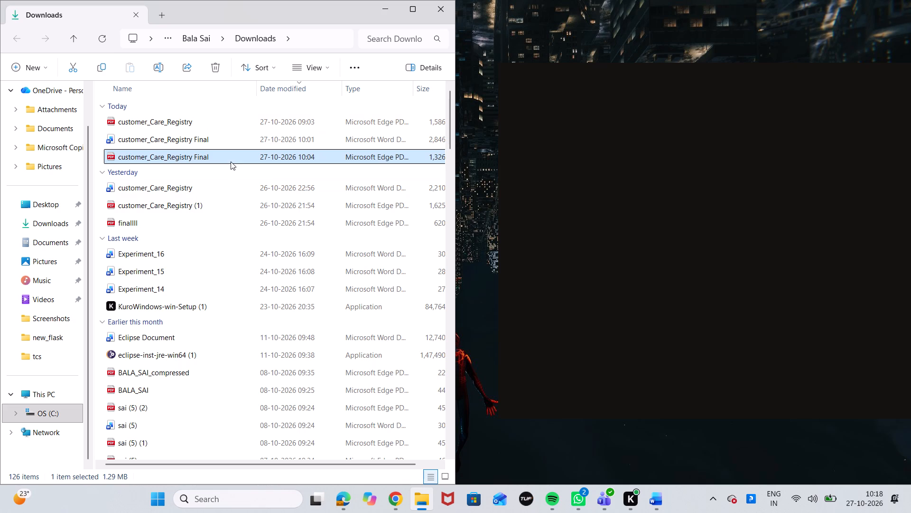
{"action": "left_click", "coordinate": [214, 67]}
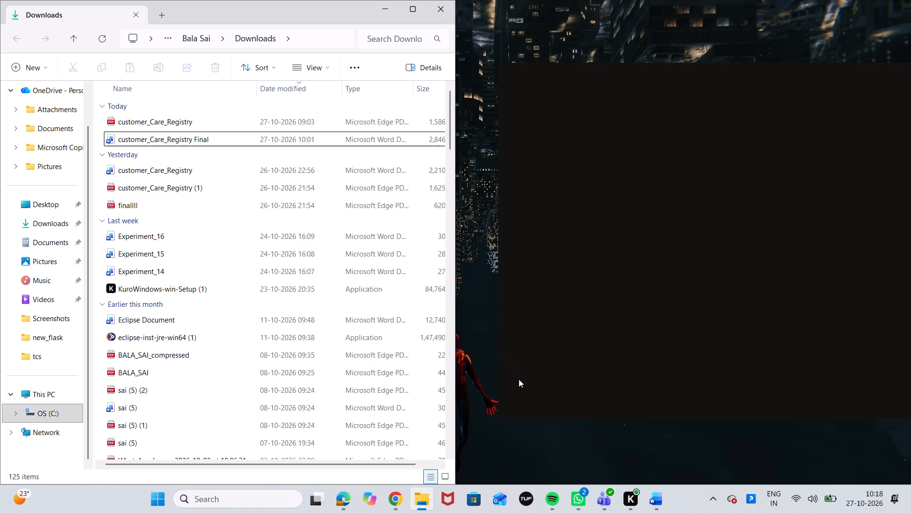
Switch to the iLovePDF page in Chrome and place it beside the Downloads window.
{"action": "left_click", "coordinate": [392, 512]}
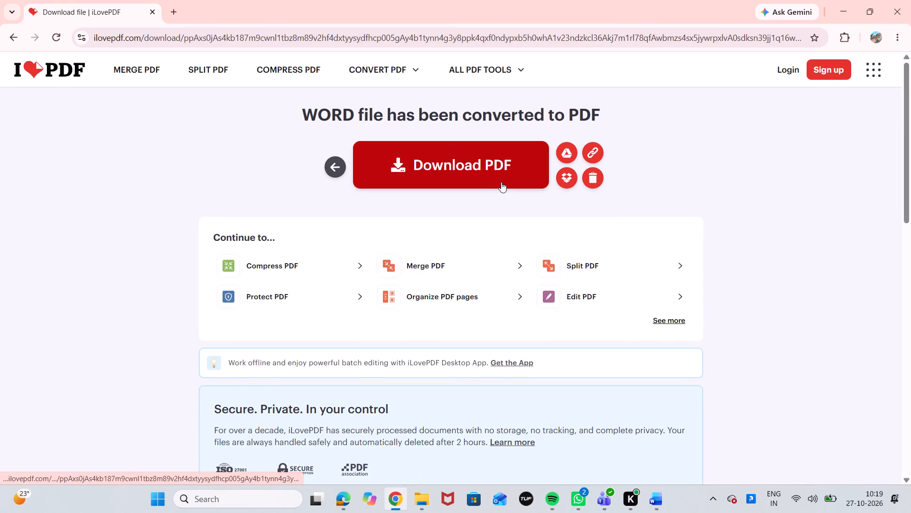
{"action": "key", "text": "super+Right"}
Open the customer_Care_Registry Final Word document from Downloads, check its Chapter 5 pages and close it.
{"action": "double_click", "coordinate": [297, 136]}
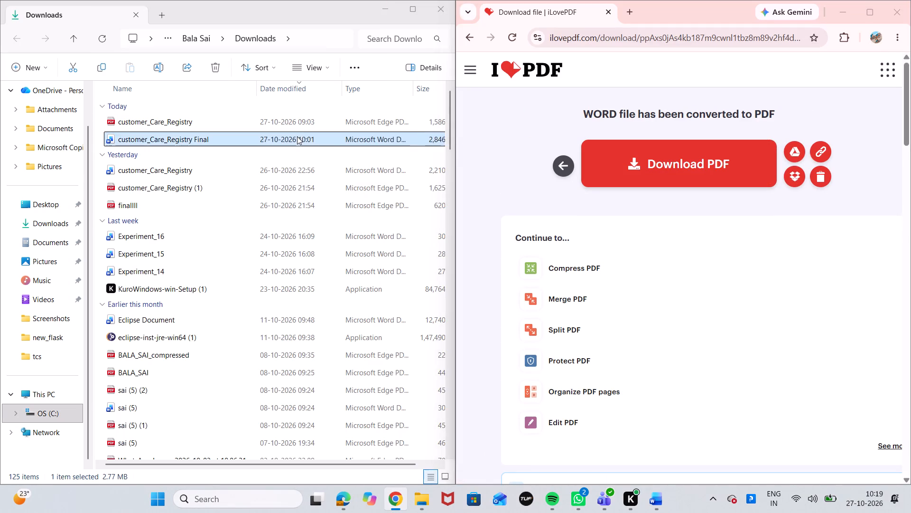
{"action": "scroll", "coordinate": [474, 315], "scroll_direction": "down", "scroll_amount": 3}
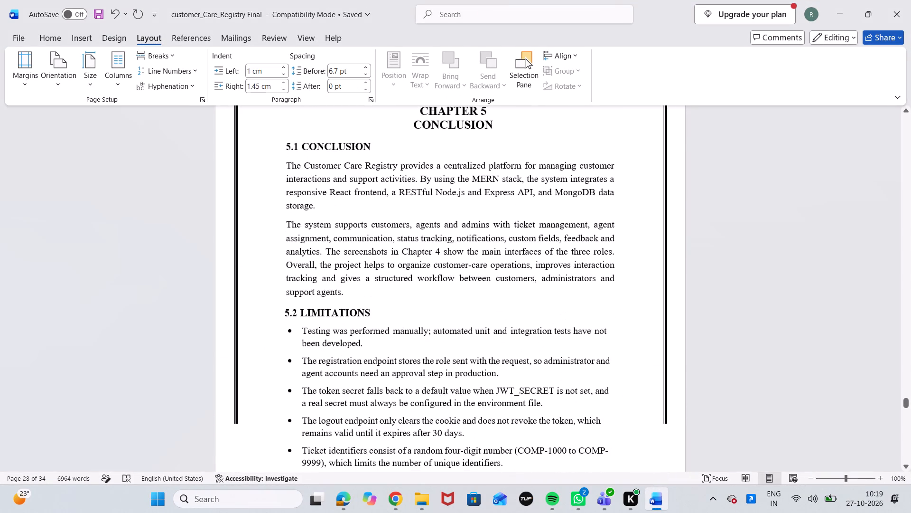
{"action": "scroll", "coordinate": [474, 315], "scroll_direction": "down", "scroll_amount": 6}
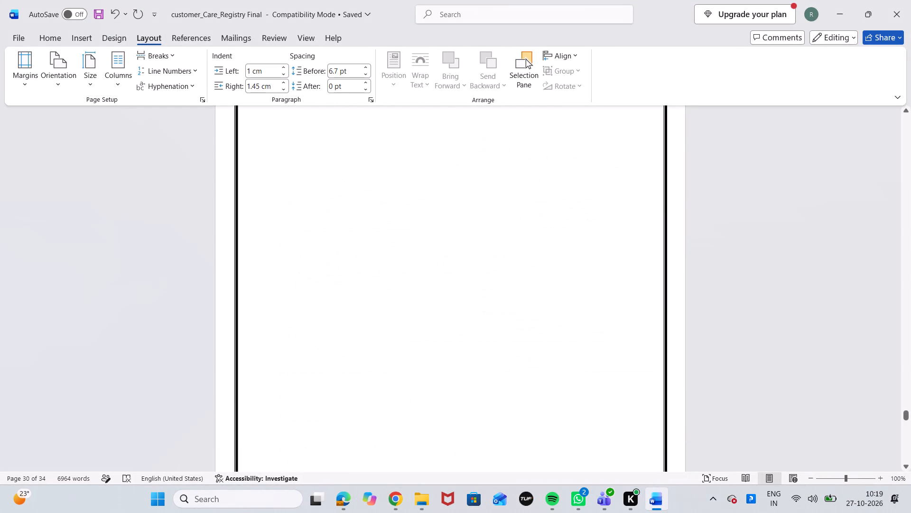
{"action": "left_click", "coordinate": [474, 315]}
{"action": "left_click", "coordinate": [910, 0]}
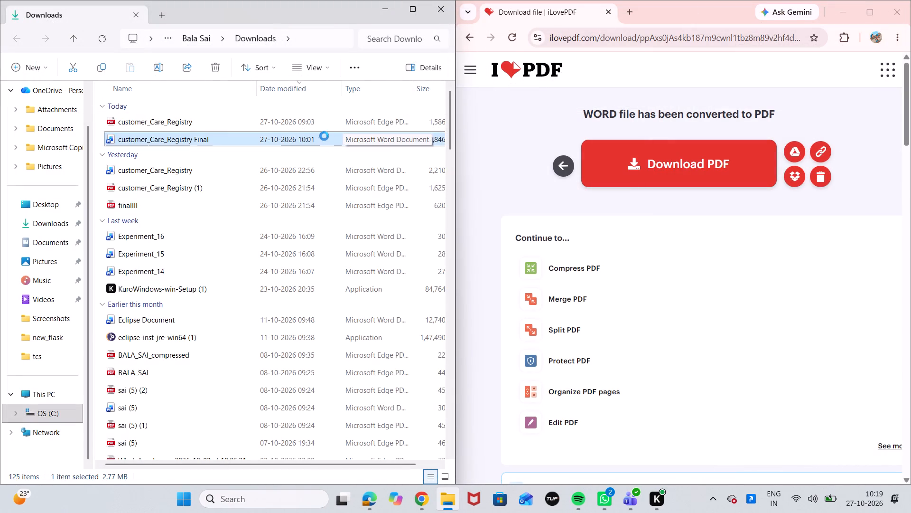
Add the customer_Care_Registry Final Word document to iLovePDF's Word to PDF converter and start the conversion.
{"action": "left_click_drag", "start_coordinate": [316, 142], "coordinate": [593, 159]}
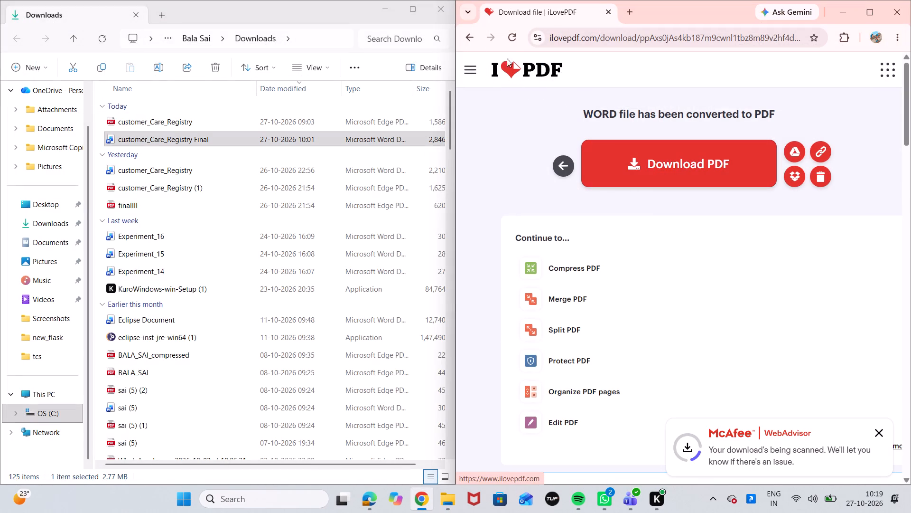
{"action": "left_click", "coordinate": [468, 40]}
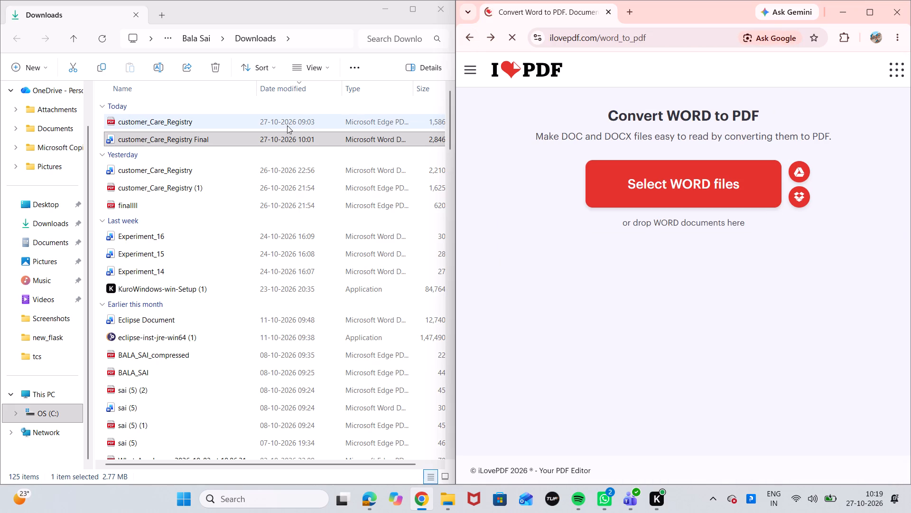
{"action": "left_click_drag", "start_coordinate": [277, 136], "coordinate": [534, 129]}
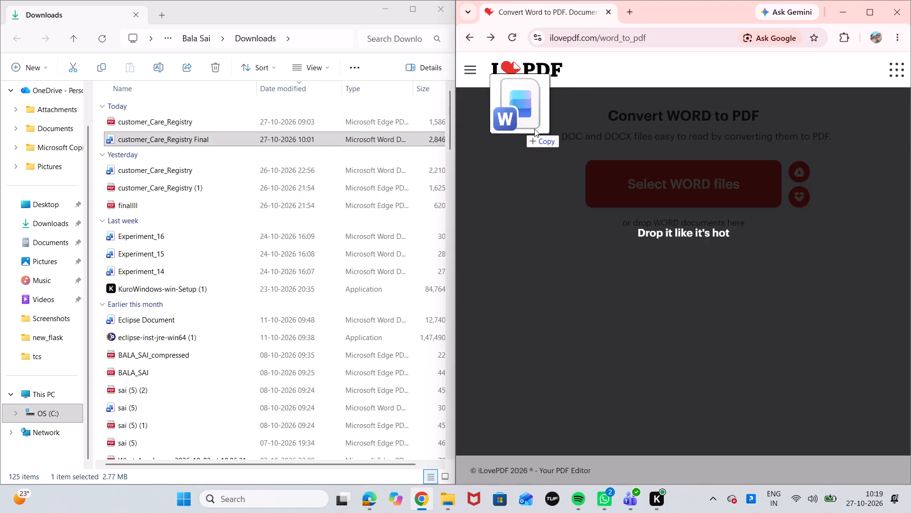
{"action": "left_click_drag", "start_coordinate": [534, 129], "coordinate": [559, 134]}
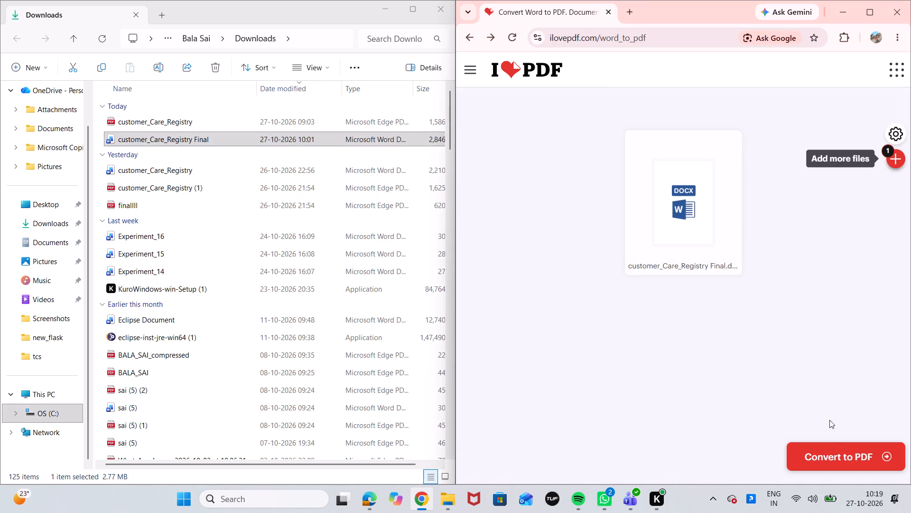
{"action": "left_click", "coordinate": [828, 460]}
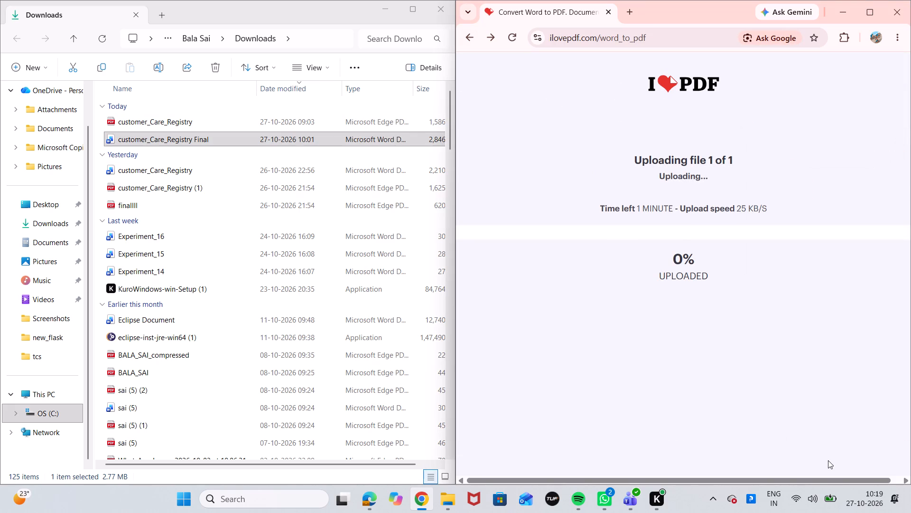
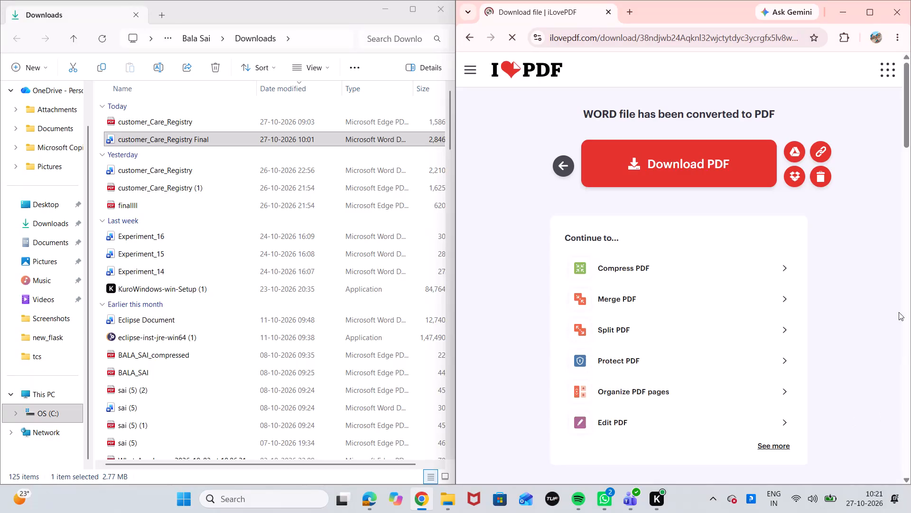
{"action": "left_click", "coordinate": [695, 157]}
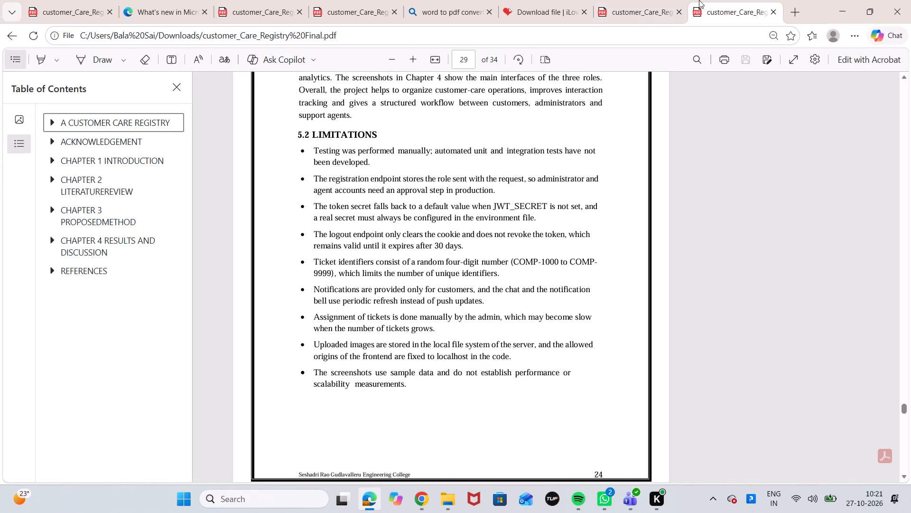
{"action": "left_click", "coordinate": [678, 9]}
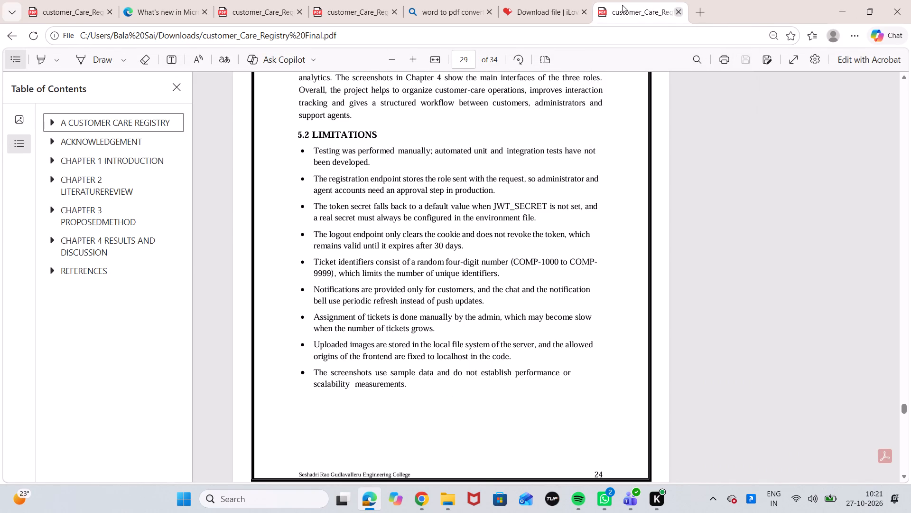
{"action": "left_click", "coordinate": [585, 11]}
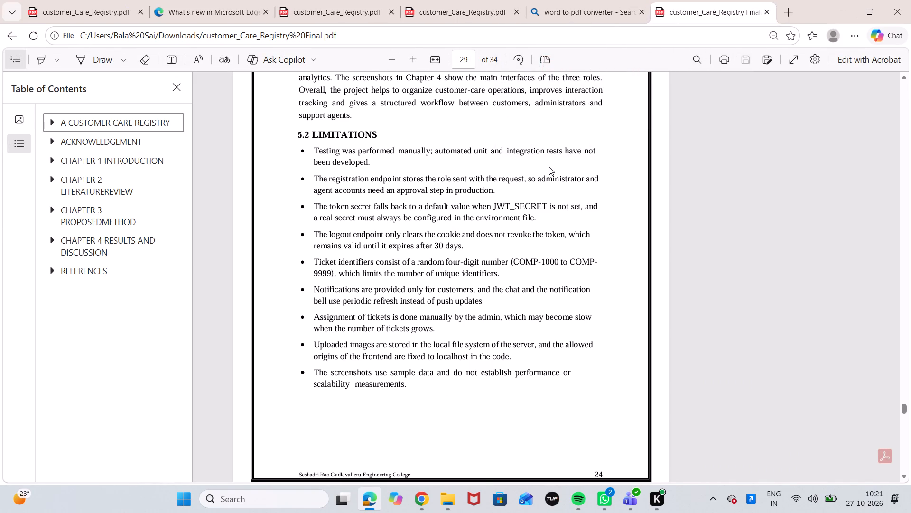
Look back through the PDF from section 5.2 Limitations to the title page to check the converted layout.
{"action": "scroll", "coordinate": [549, 167], "scroll_direction": "down", "scroll_amount": 1}
{"action": "scroll", "coordinate": [549, 167], "scroll_direction": "up", "scroll_amount": 1}
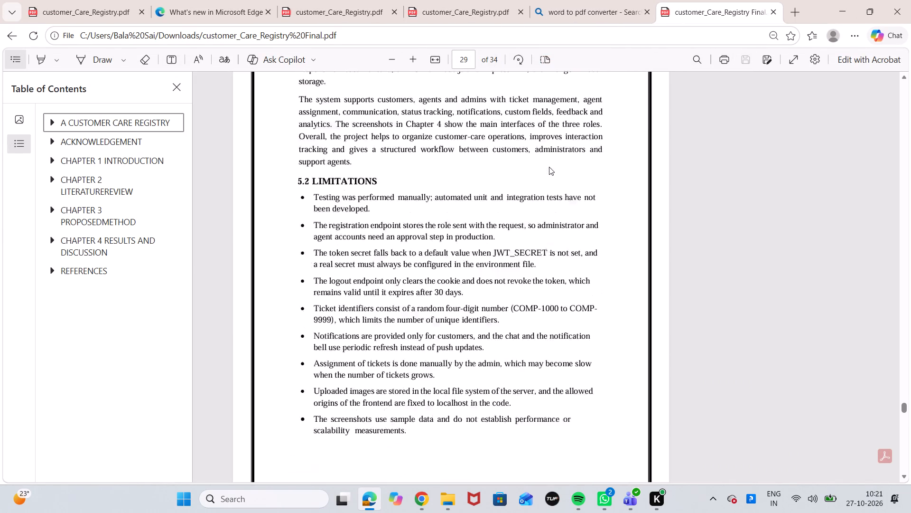
{"action": "scroll", "coordinate": [549, 167], "scroll_direction": "up", "scroll_amount": 16}
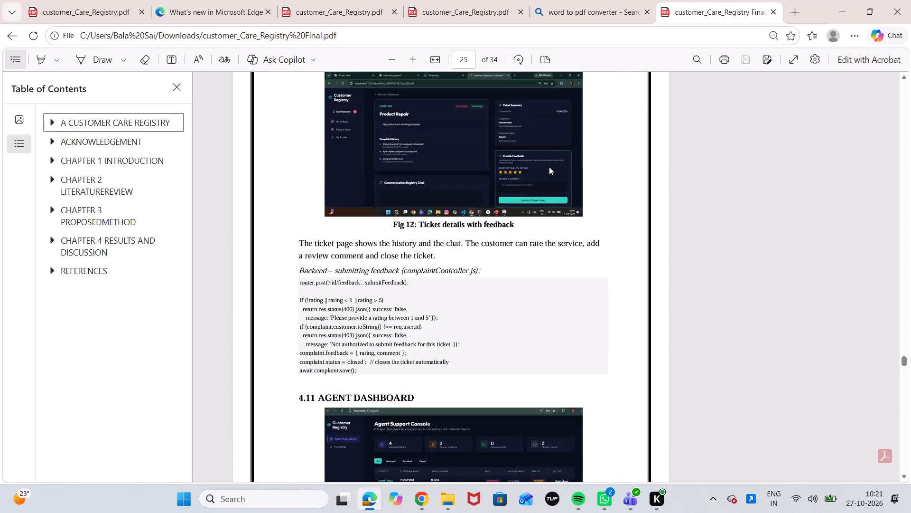
{"action": "scroll", "coordinate": [549, 167], "scroll_direction": "up", "scroll_amount": 16}
{"action": "scroll", "coordinate": [549, 167], "scroll_direction": "up", "scroll_amount": 10}
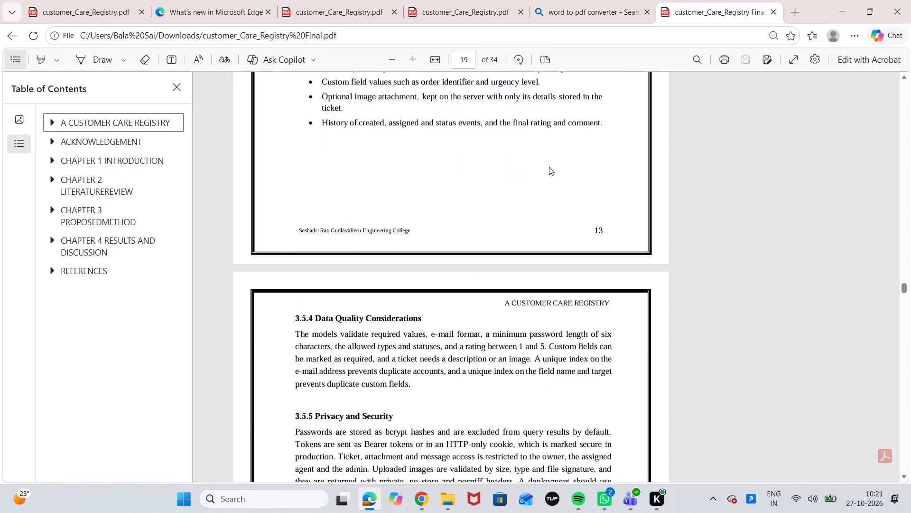
{"action": "scroll", "coordinate": [549, 167], "scroll_direction": "up", "scroll_amount": 18}
{"action": "scroll", "coordinate": [549, 167], "scroll_direction": "up", "scroll_amount": 7}
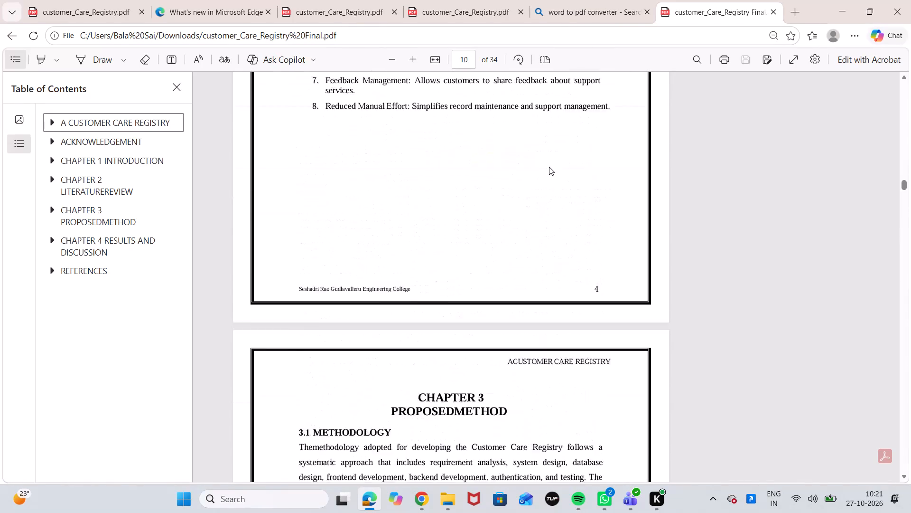
{"action": "scroll", "coordinate": [549, 167], "scroll_direction": "up", "scroll_amount": 17}
Review the whole PDF from the title page to the Mapping Table on the last page.
{"action": "scroll", "coordinate": [549, 167], "scroll_direction": "down", "scroll_amount": 3}
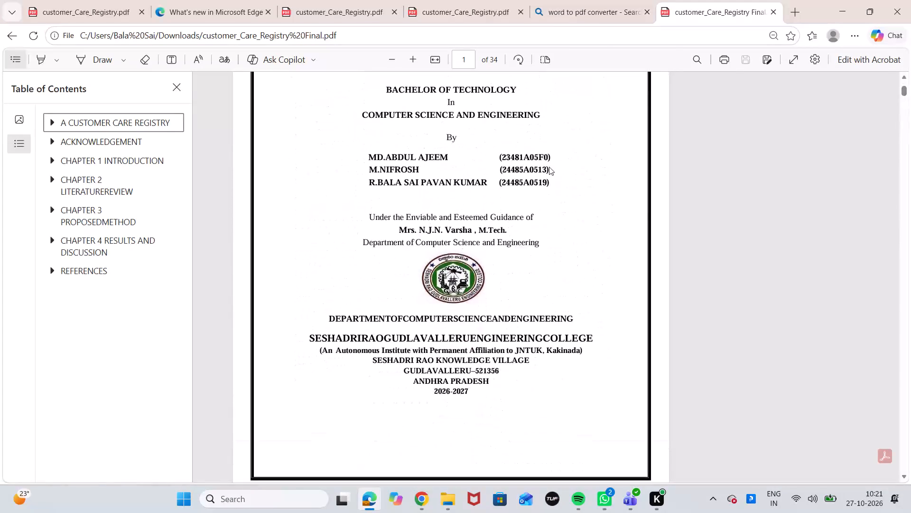
{"action": "scroll", "coordinate": [549, 167], "scroll_direction": "down", "scroll_amount": 20}
{"action": "scroll", "coordinate": [549, 167], "scroll_direction": "down", "scroll_amount": 1}
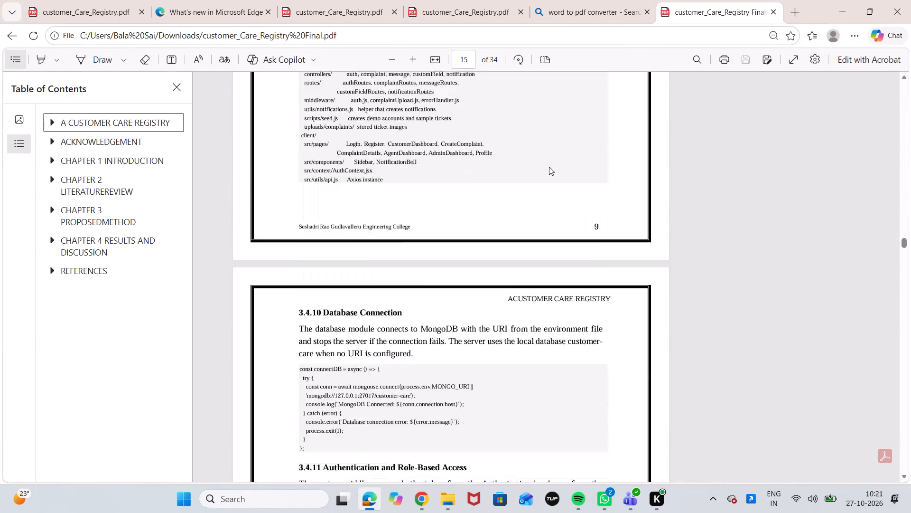
{"action": "scroll", "coordinate": [549, 167], "scroll_direction": "down", "scroll_amount": 18}
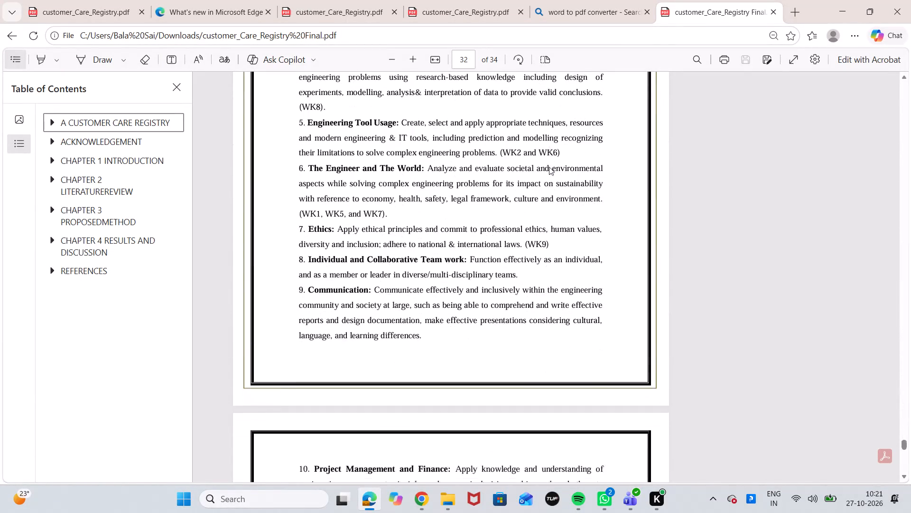
{"action": "scroll", "coordinate": [549, 167], "scroll_direction": "down", "scroll_amount": 15}
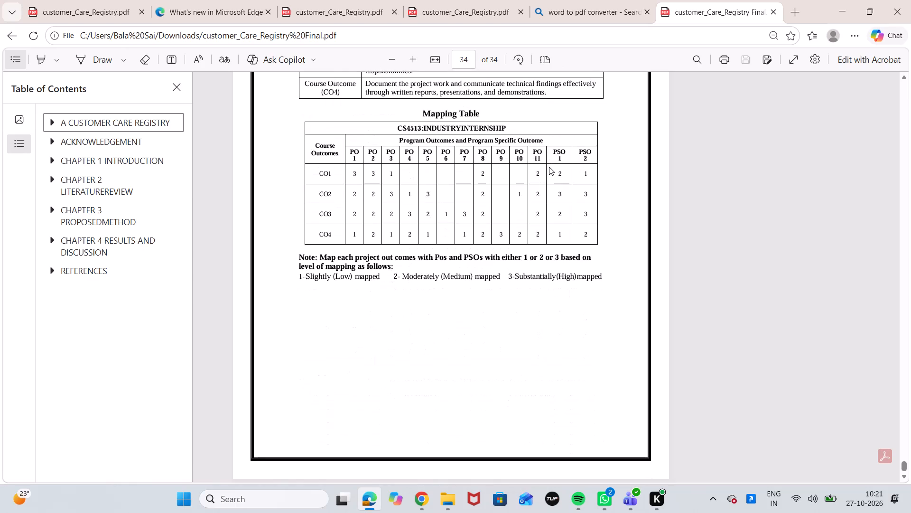
Check the PDF backwards from the program outcomes through the references and the Chapter 5 and 4 lists to the start of Chapter 4.
{"action": "scroll", "coordinate": [549, 167], "scroll_direction": "up", "scroll_amount": 8}
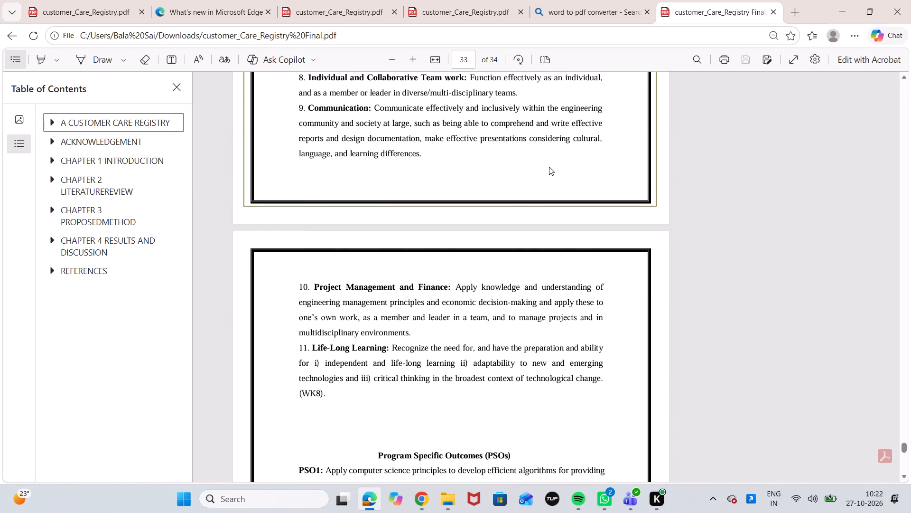
{"action": "scroll", "coordinate": [549, 167], "scroll_direction": "up", "scroll_amount": 7}
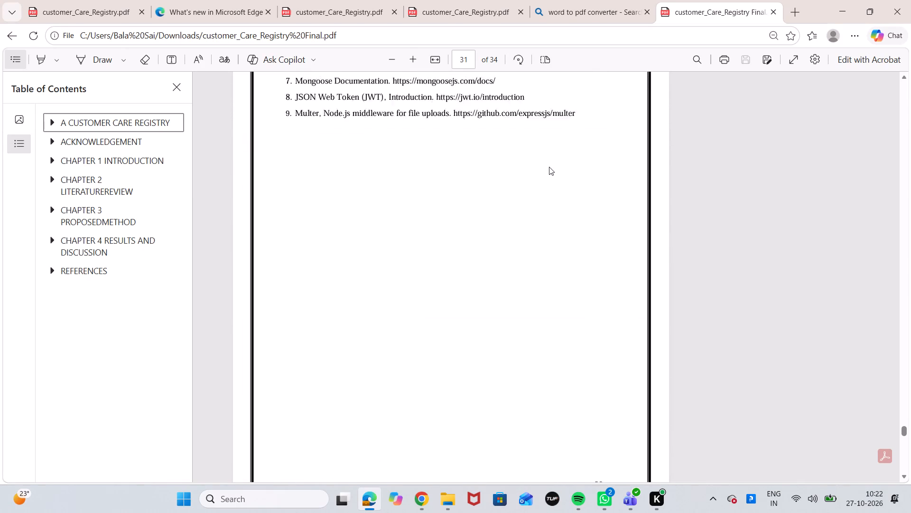
{"action": "scroll", "coordinate": [549, 167], "scroll_direction": "up", "scroll_amount": 5}
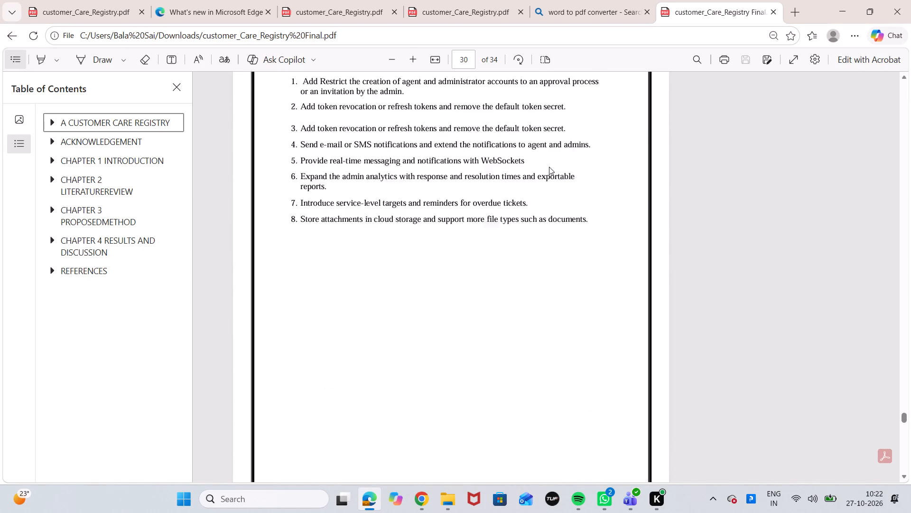
{"action": "scroll", "coordinate": [549, 167], "scroll_direction": "up", "scroll_amount": 9}
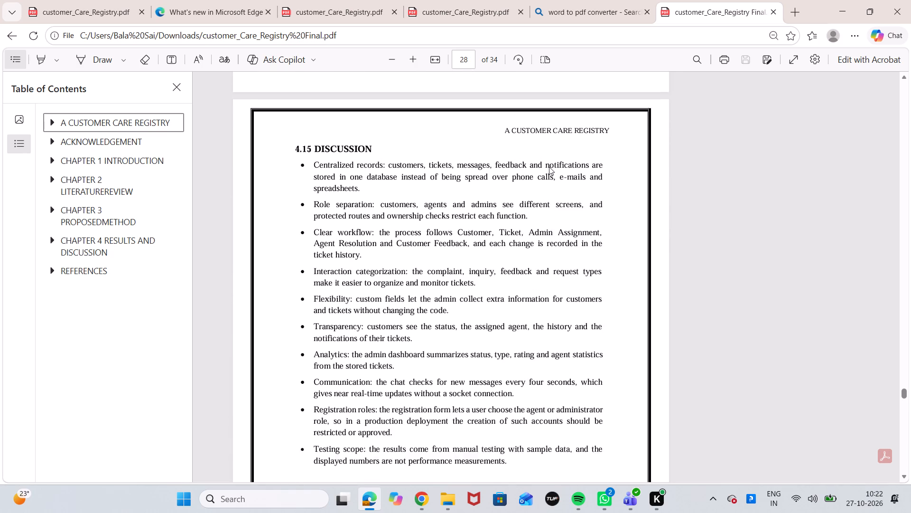
{"action": "scroll", "coordinate": [549, 167], "scroll_direction": "up", "scroll_amount": 2}
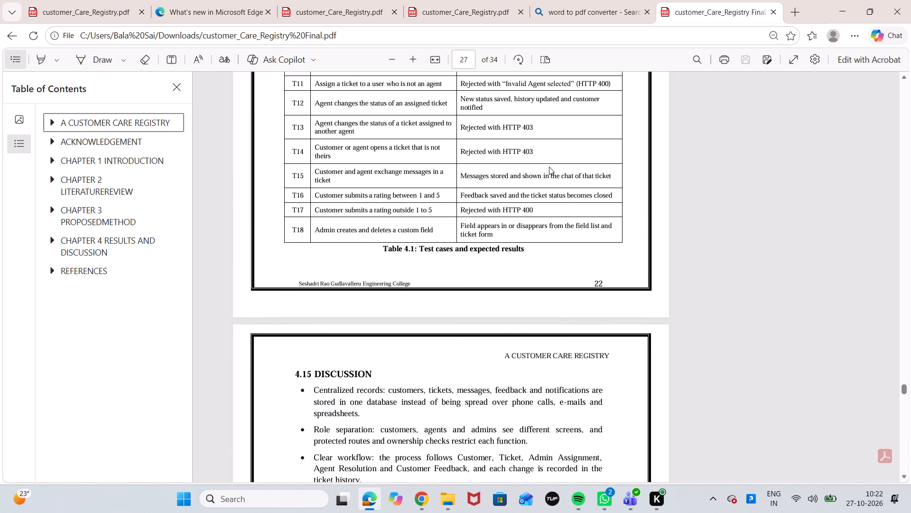
{"action": "scroll", "coordinate": [549, 167], "scroll_direction": "up", "scroll_amount": 4}
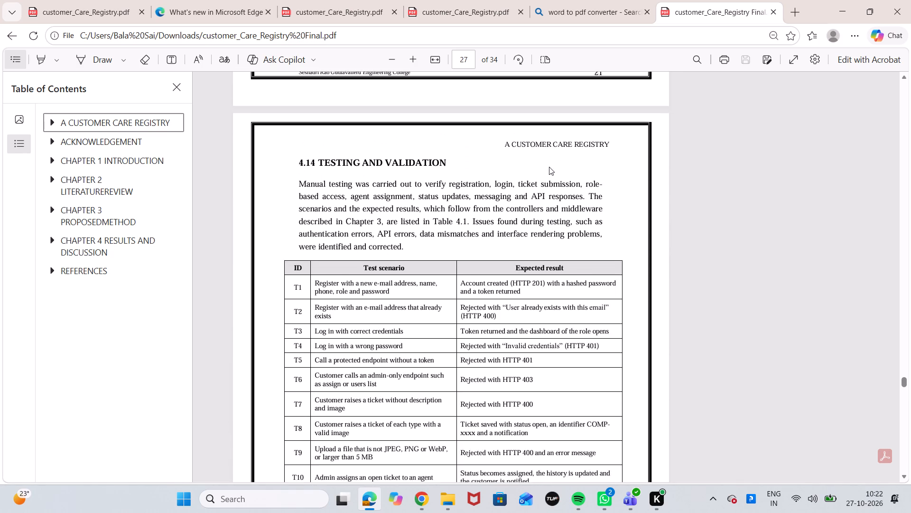
{"action": "scroll", "coordinate": [549, 167], "scroll_direction": "up", "scroll_amount": 7}
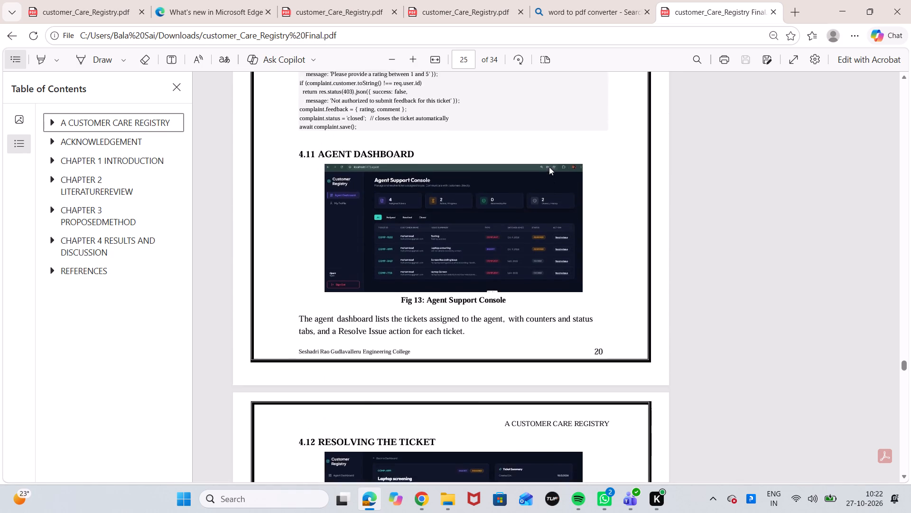
{"action": "scroll", "coordinate": [549, 167], "scroll_direction": "up", "scroll_amount": 7}
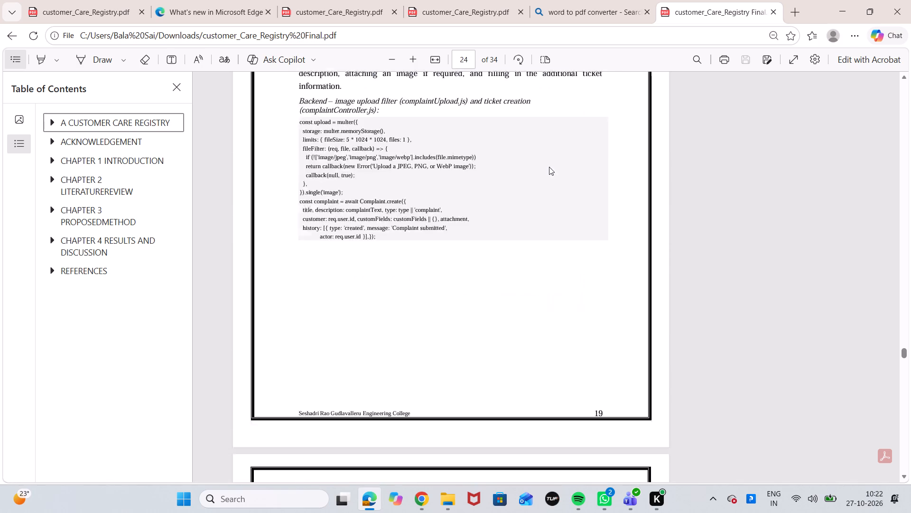
{"action": "scroll", "coordinate": [549, 167], "scroll_direction": "up", "scroll_amount": 8}
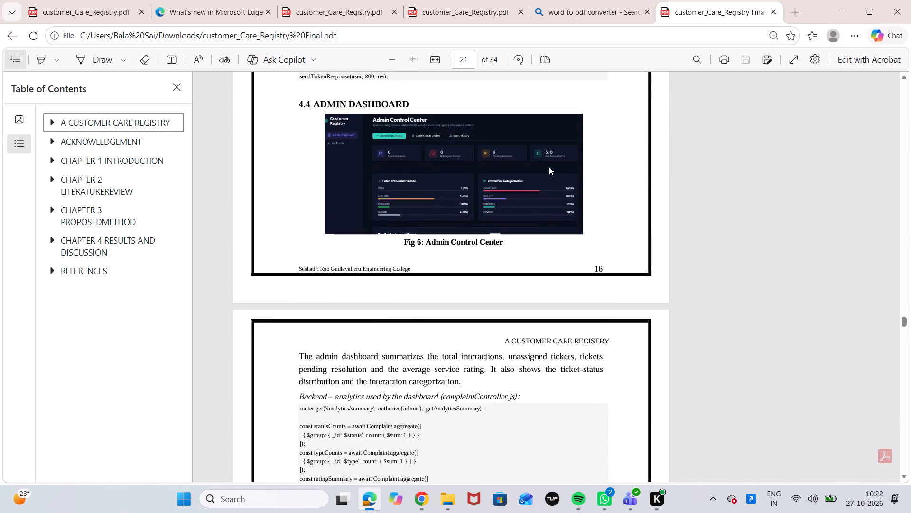
{"action": "scroll", "coordinate": [549, 167], "scroll_direction": "up", "scroll_amount": 10}
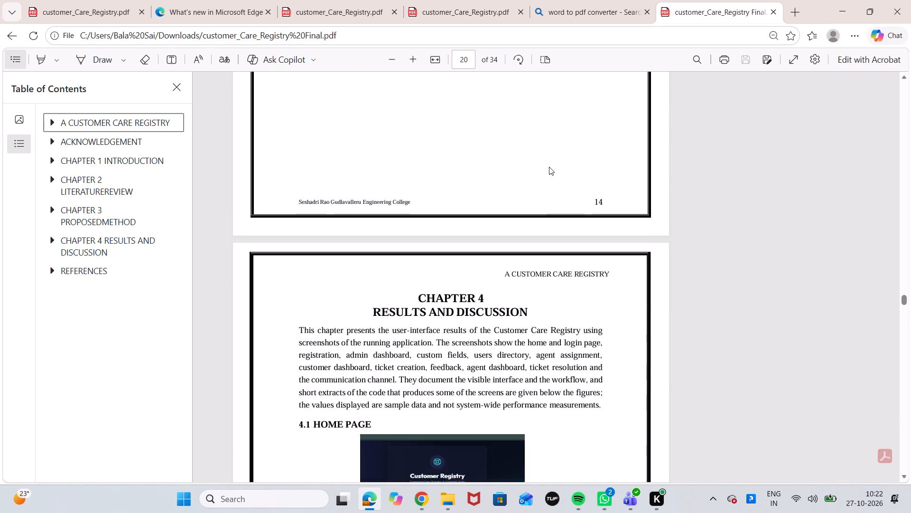
Check the PDF backwards from the start of Chapter 4 through section 3.5 and the API endpoint table to section 3.4.9 Backend Project Structure.
{"action": "scroll", "coordinate": [549, 167], "scroll_direction": "up", "scroll_amount": 6}
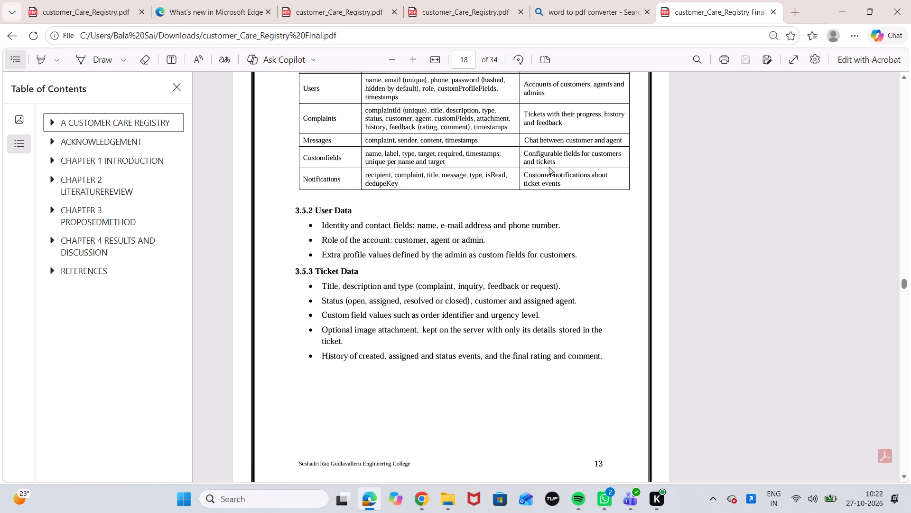
{"action": "scroll", "coordinate": [549, 167], "scroll_direction": "up", "scroll_amount": 3}
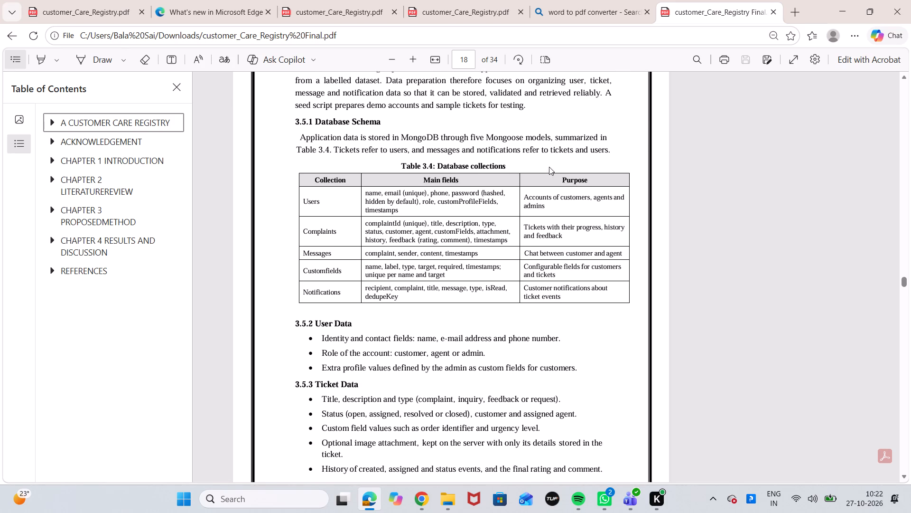
{"action": "scroll", "coordinate": [549, 167], "scroll_direction": "up", "scroll_amount": 3}
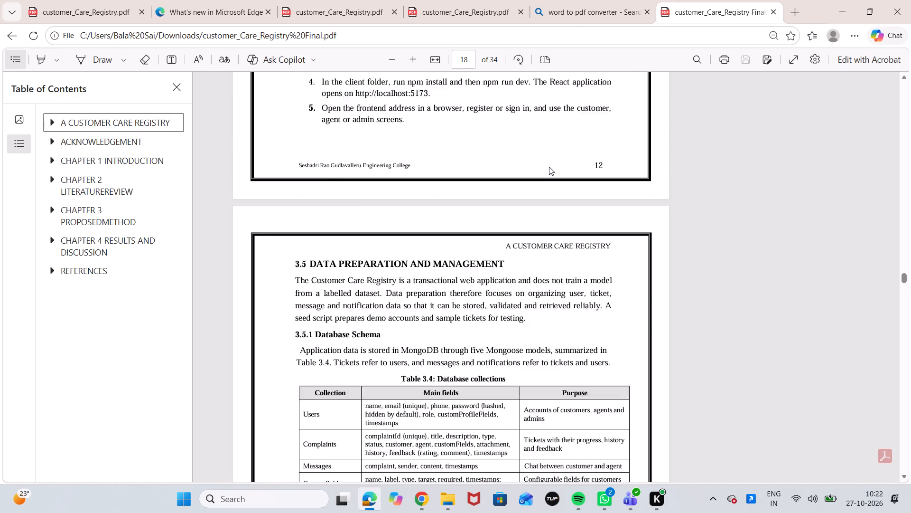
{"action": "scroll", "coordinate": [549, 167], "scroll_direction": "up", "scroll_amount": 6}
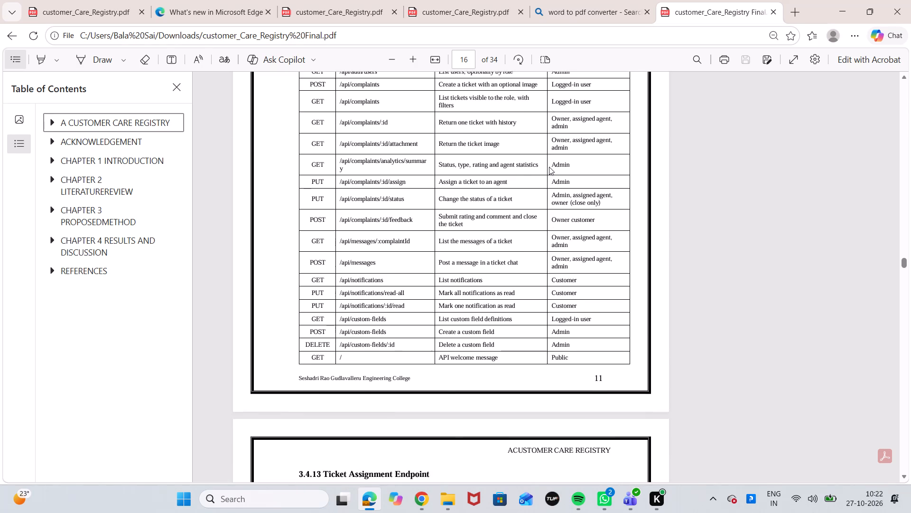
{"action": "scroll", "coordinate": [464, 439], "scroll_direction": "up", "scroll_amount": 2}
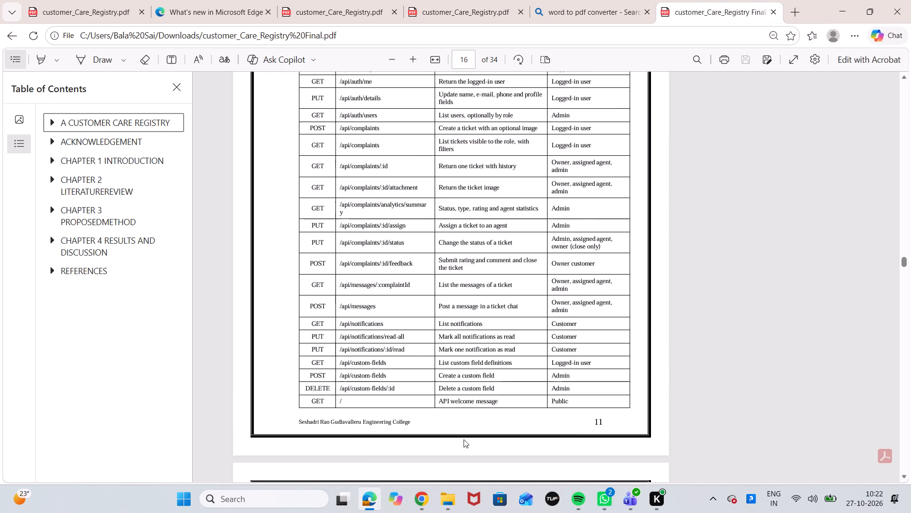
{"action": "scroll", "coordinate": [464, 439], "scroll_direction": "up", "scroll_amount": 9}
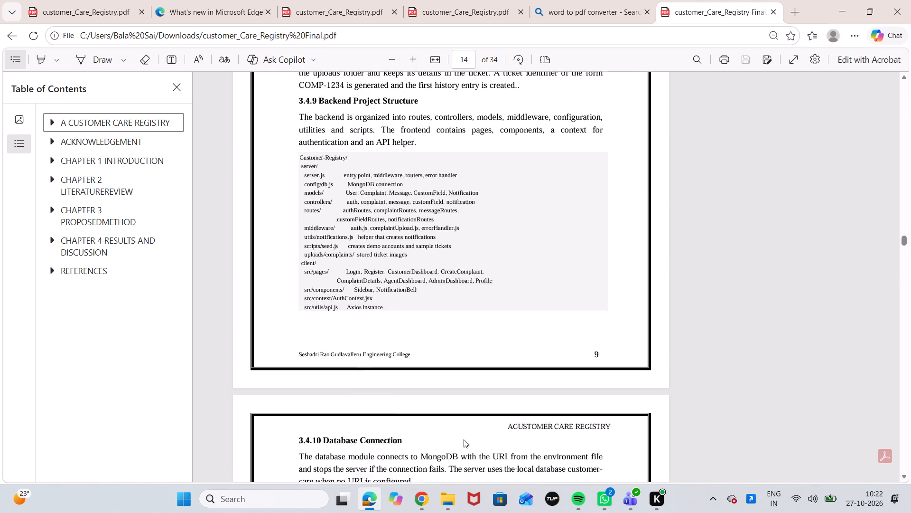